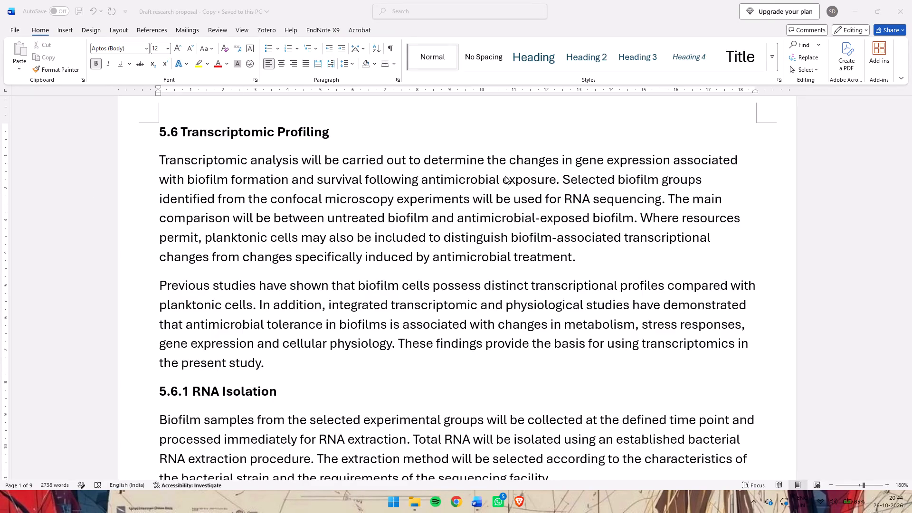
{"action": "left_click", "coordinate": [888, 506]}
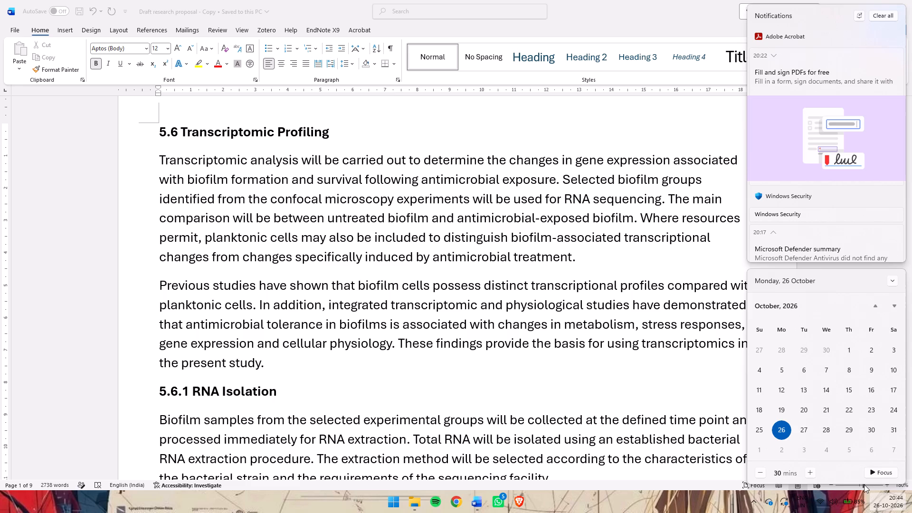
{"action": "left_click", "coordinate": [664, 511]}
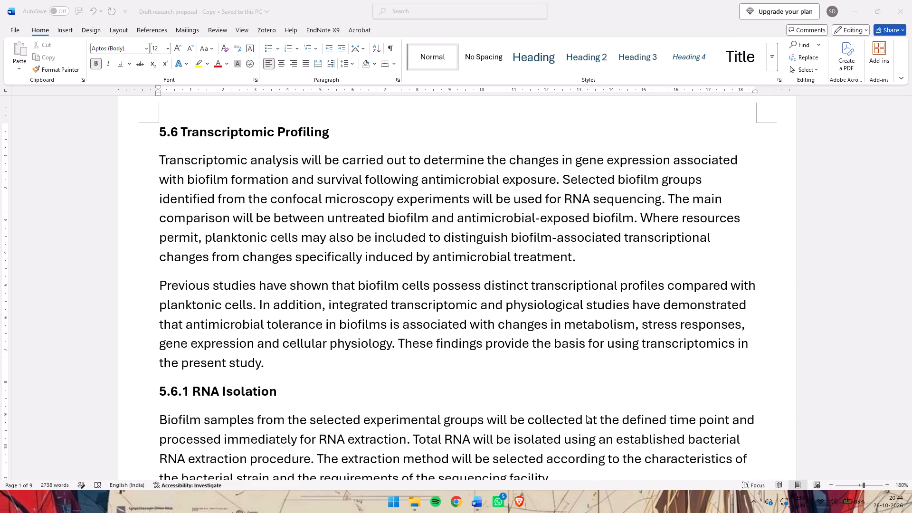
Close the "Draft research proposal - Copy" document.
{"action": "left_click", "coordinate": [911, 0]}
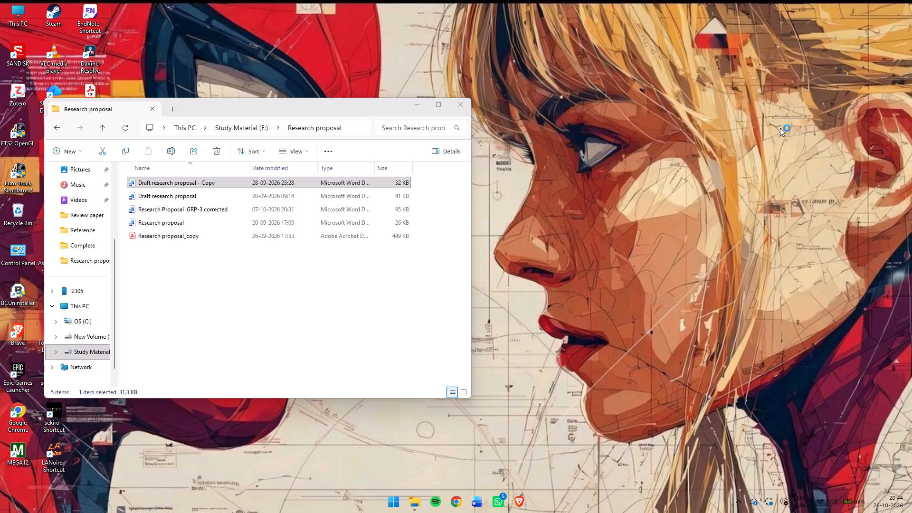
Open the Word document "Draft review_medical - Copy" from the Complete folder inside Review paper on the Study Material (E:) drive.
{"action": "left_click", "coordinate": [313, 274]}
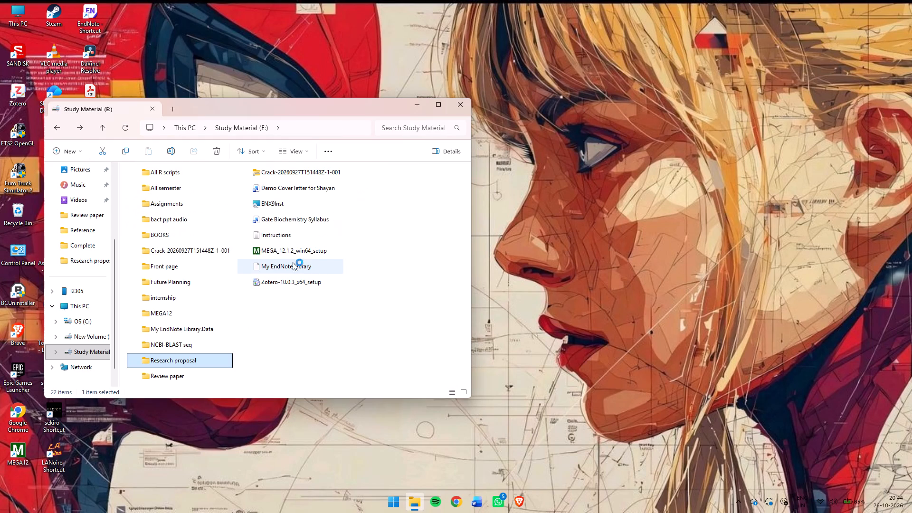
{"action": "double_click", "coordinate": [185, 375]}
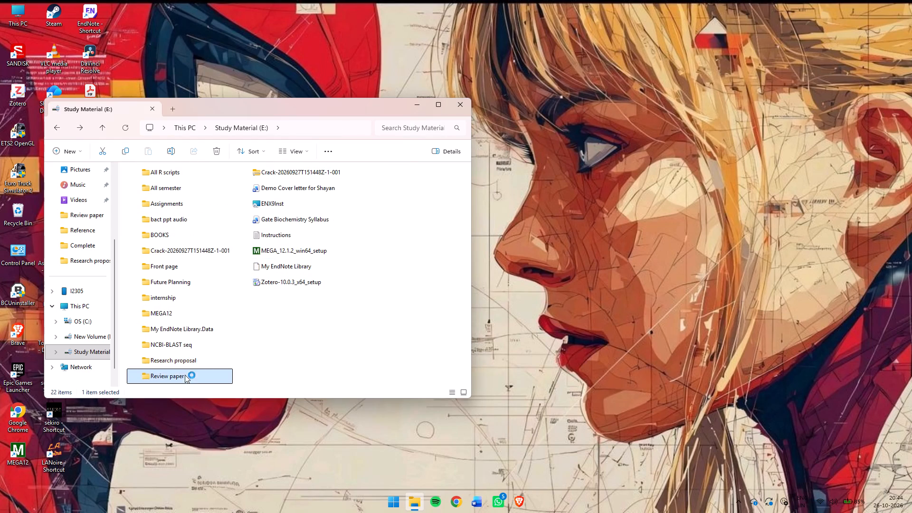
{"action": "double_click", "coordinate": [230, 180]}
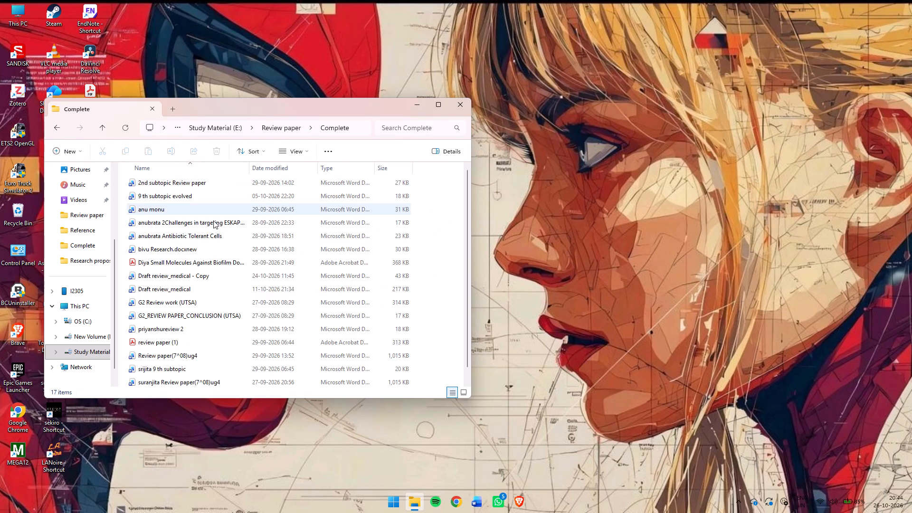
{"action": "double_click", "coordinate": [214, 276]}
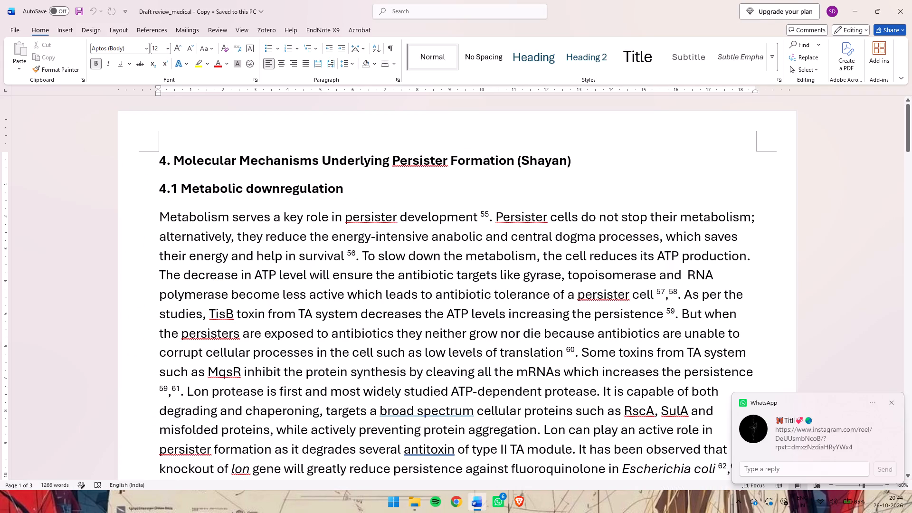
Renumber the "Toxin–antitoxin systems" heading as 4.2.
{"action": "scroll", "coordinate": [507, 307], "scroll_direction": "down", "scroll_amount": 4, "text": "ctrl"}
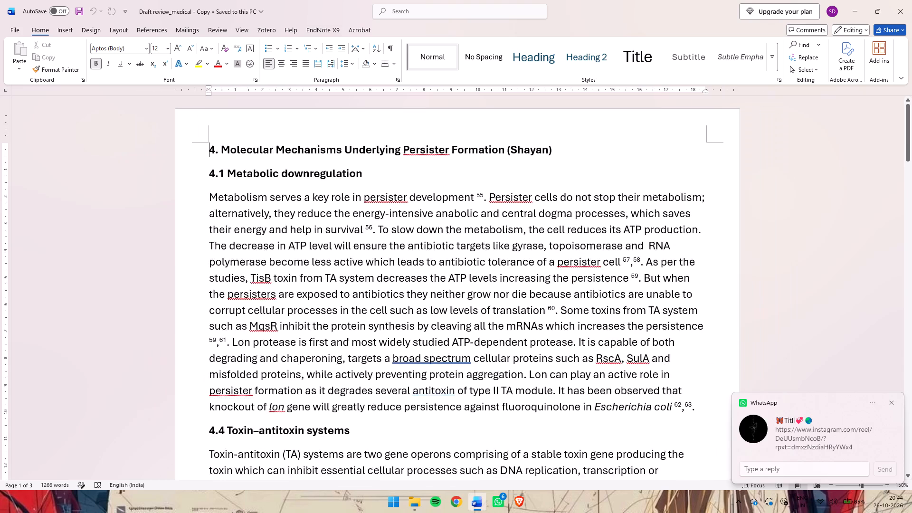
{"action": "scroll", "coordinate": [507, 307], "scroll_direction": "down", "scroll_amount": 3, "text": "ctrl"}
{"action": "scroll", "coordinate": [507, 307], "scroll_direction": "up", "scroll_amount": 1, "text": "ctrl"}
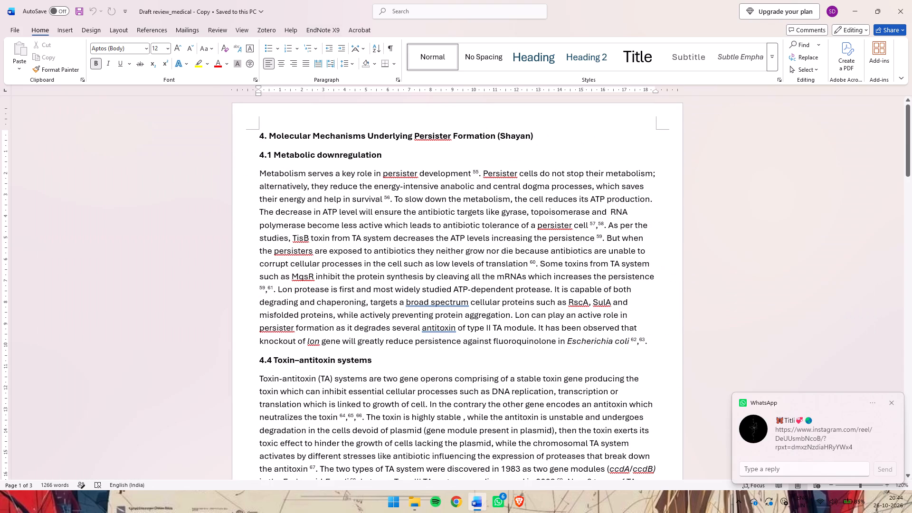
{"action": "scroll", "coordinate": [507, 307], "scroll_direction": "up", "scroll_amount": 1, "text": "ctrl"}
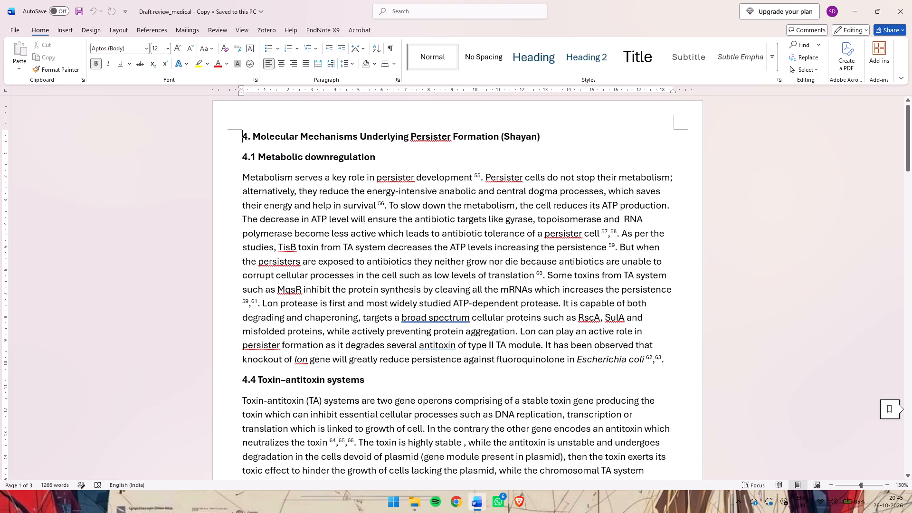
{"action": "left_click", "coordinate": [256, 382]}
{"action": "key", "text": "BackSpace"}
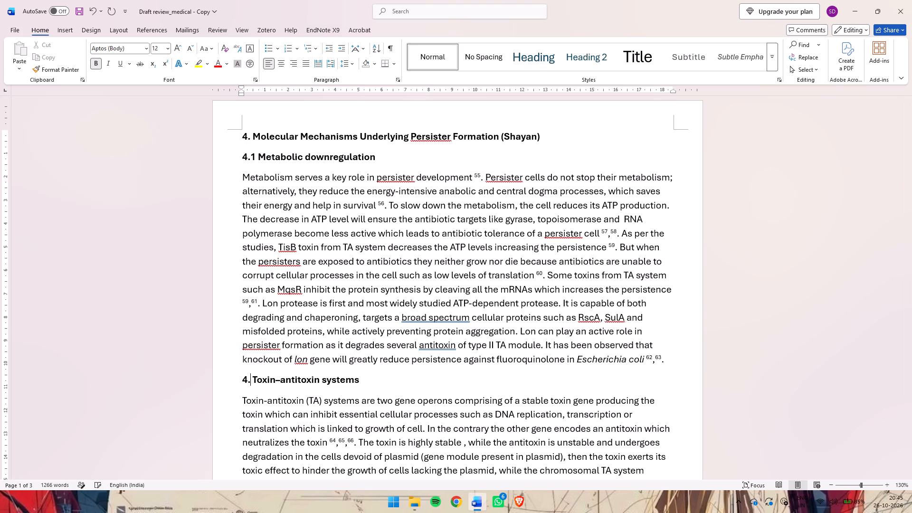
{"action": "key", "text": "2"}
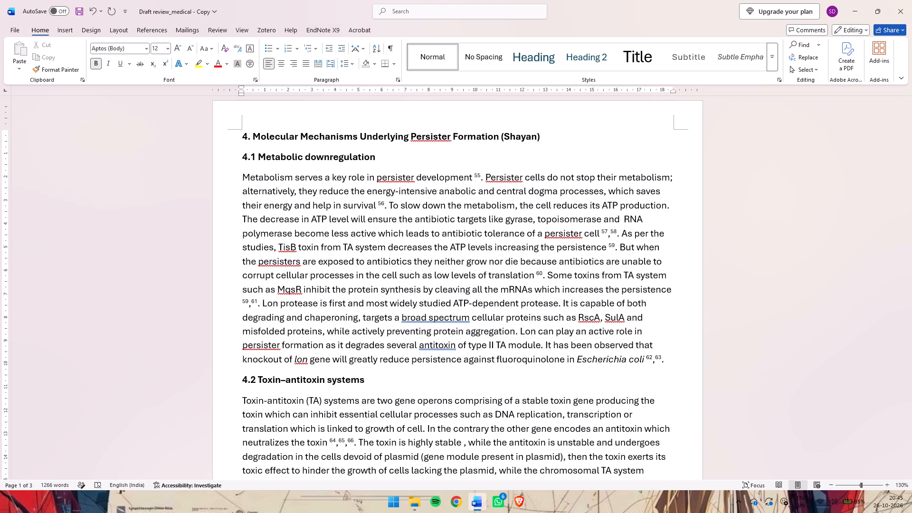
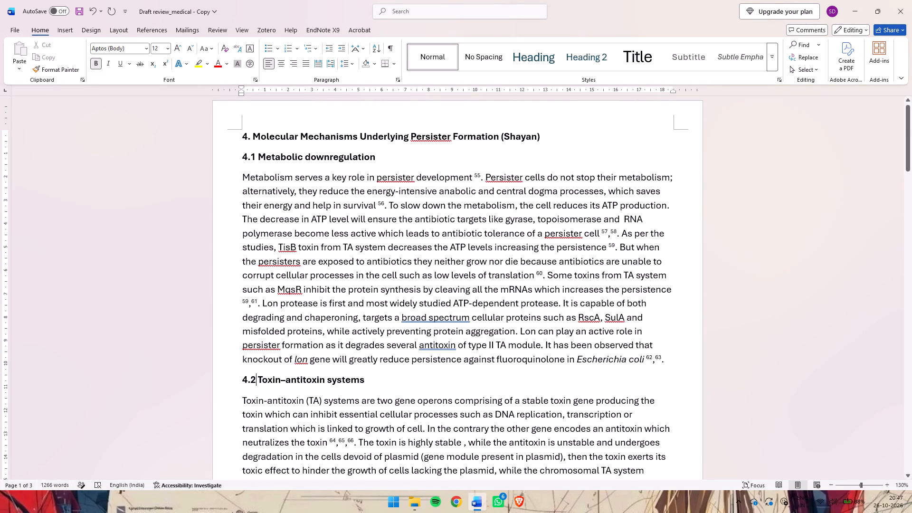
Place the text cursor directly after the section number of the "ppGpp-mediated stringent response" heading for renumbering.
{"action": "scroll", "coordinate": [422, 340], "scroll_direction": "down", "scroll_amount": 2}
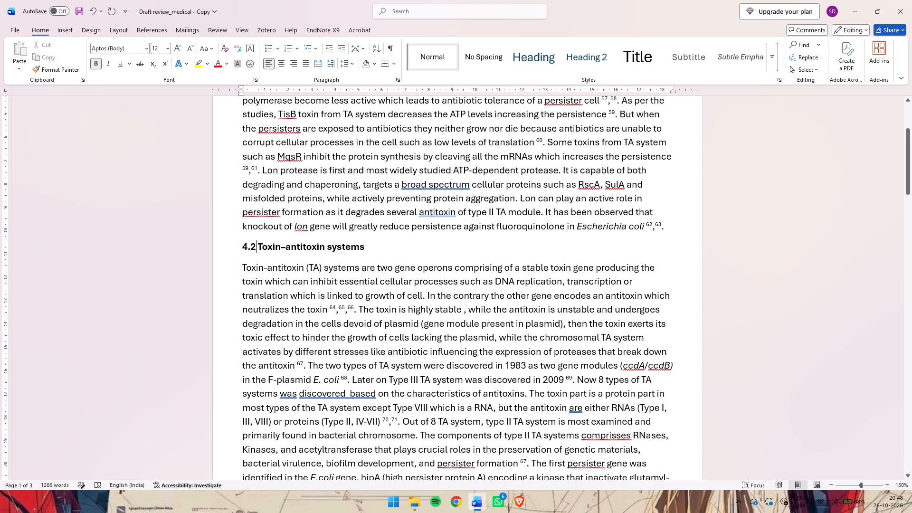
{"action": "scroll", "coordinate": [430, 385], "scroll_direction": "down", "scroll_amount": 2}
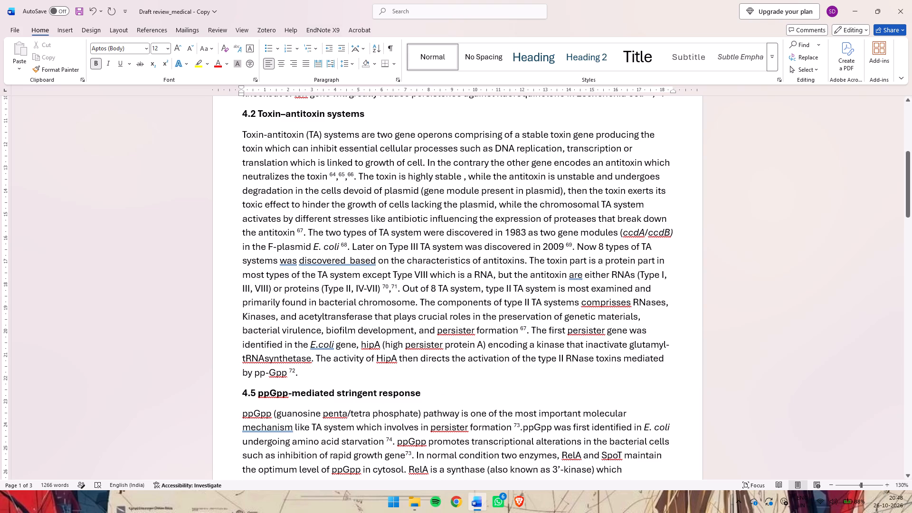
{"action": "left_click", "coordinate": [256, 392]}
Renumber the "ppGpp-mediated stringent response" heading as 4.3.
{"action": "key", "text": "BackSpace"}
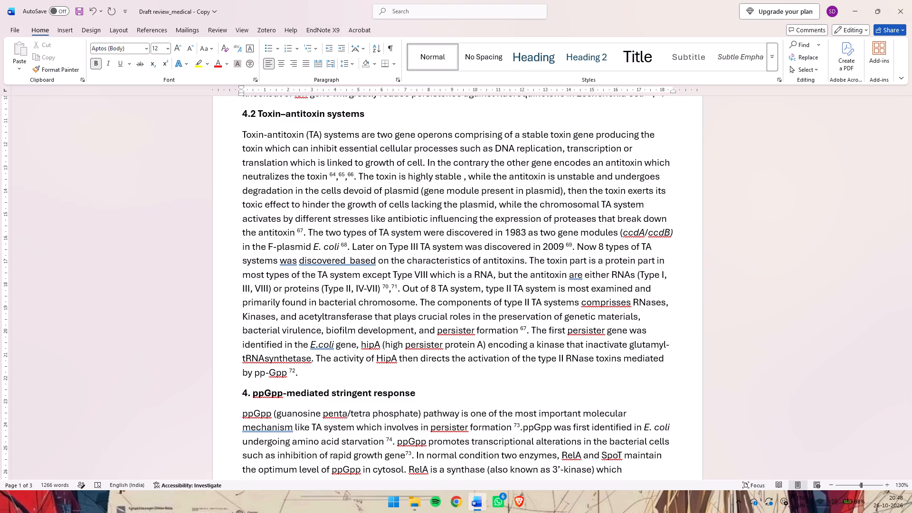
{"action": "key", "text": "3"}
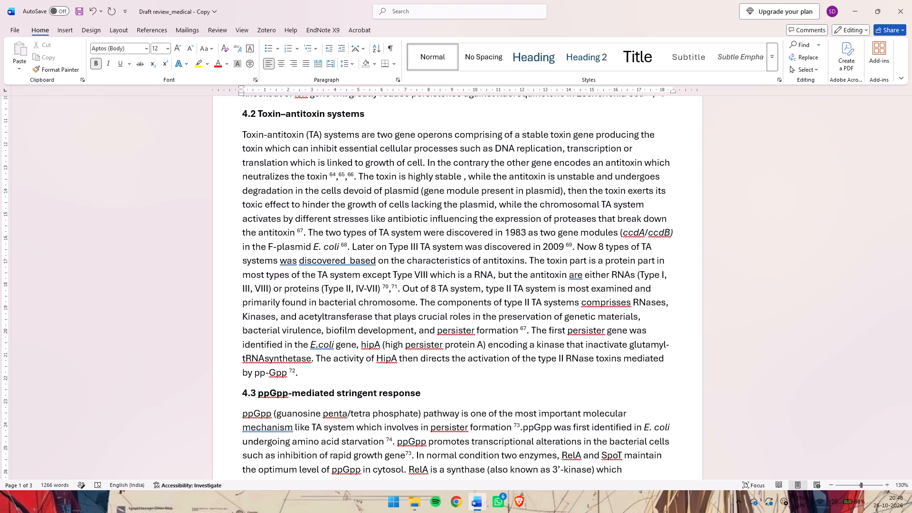
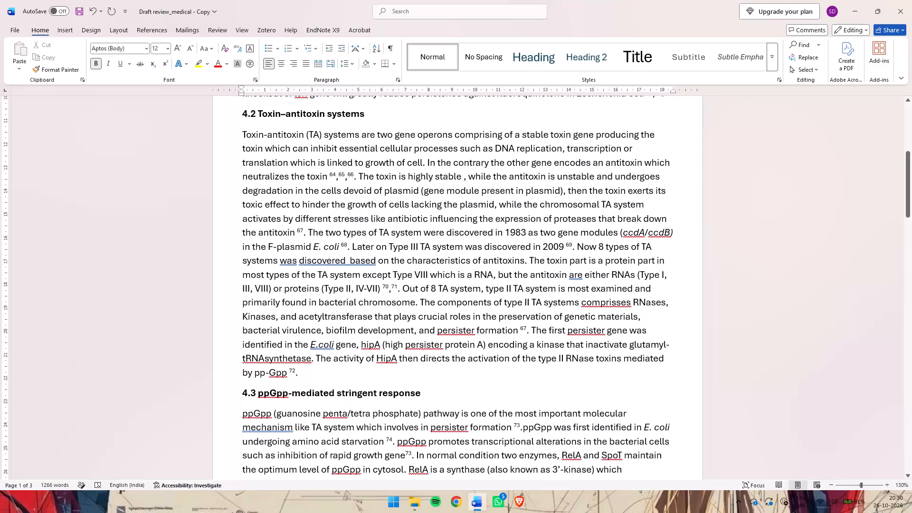
Check the section number of the "SOS response & Oxidative stress responses" heading, following the "ppGpp-mediated stringent response" section.
{"action": "scroll", "coordinate": [320, 415], "scroll_direction": "down", "scroll_amount": 4}
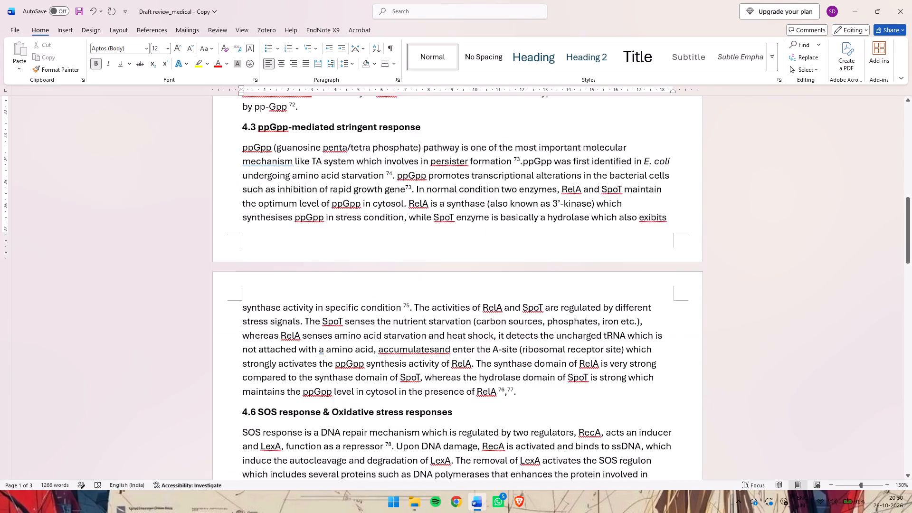
{"action": "scroll", "coordinate": [323, 410], "scroll_direction": "down", "scroll_amount": 1}
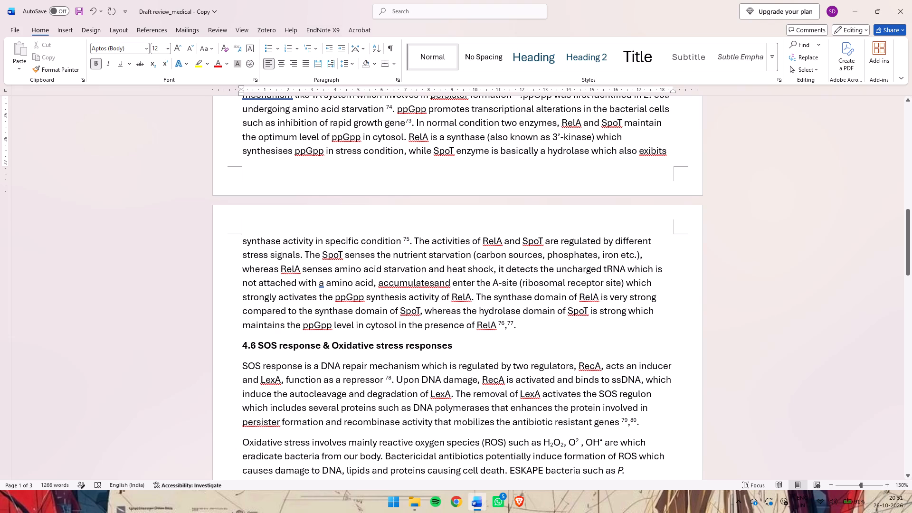
Reorder the section 4.8 heading text to read "Cell-envelope stress responses & Efflux pump activity".
{"action": "scroll", "coordinate": [322, 404], "scroll_direction": "down", "scroll_amount": 4}
{"action": "scroll", "coordinate": [322, 404], "scroll_direction": "up", "scroll_amount": 1}
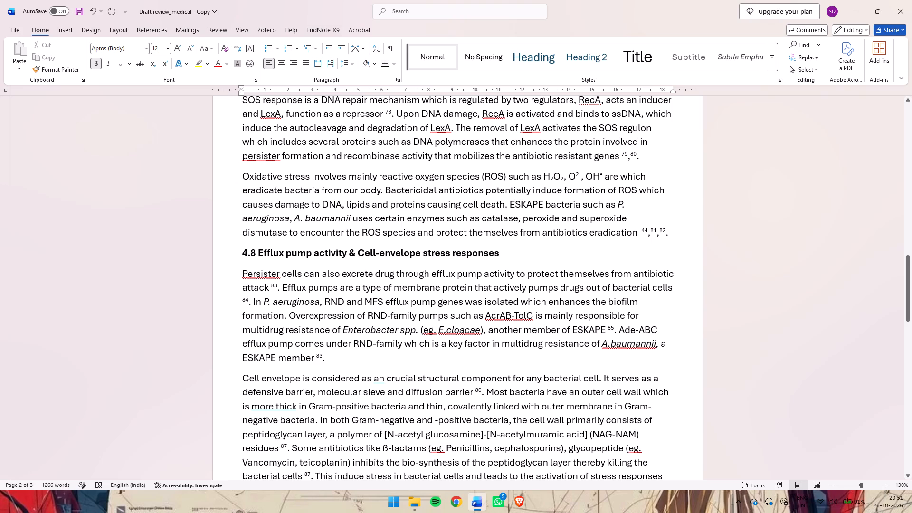
{"action": "left_click_drag", "start_coordinate": [359, 321], "coordinate": [487, 311]}
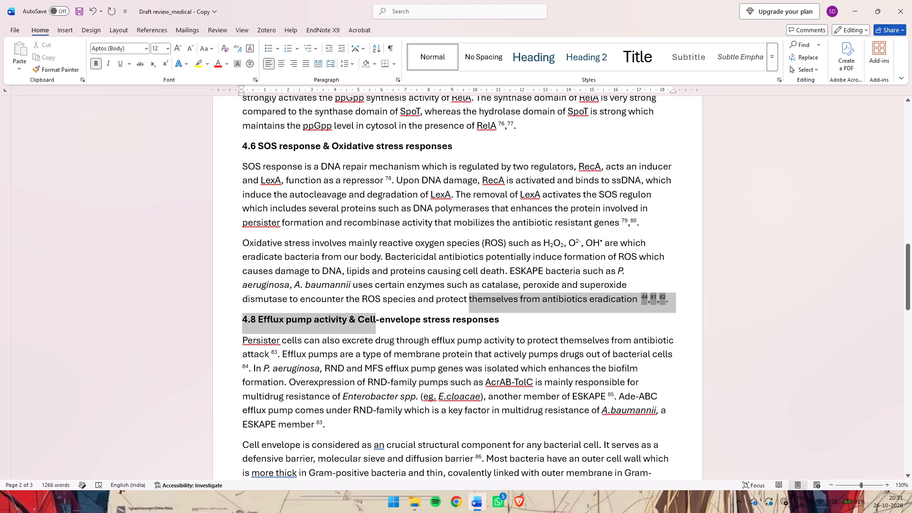
{"action": "left_click_drag", "start_coordinate": [487, 311], "coordinate": [499, 321]}
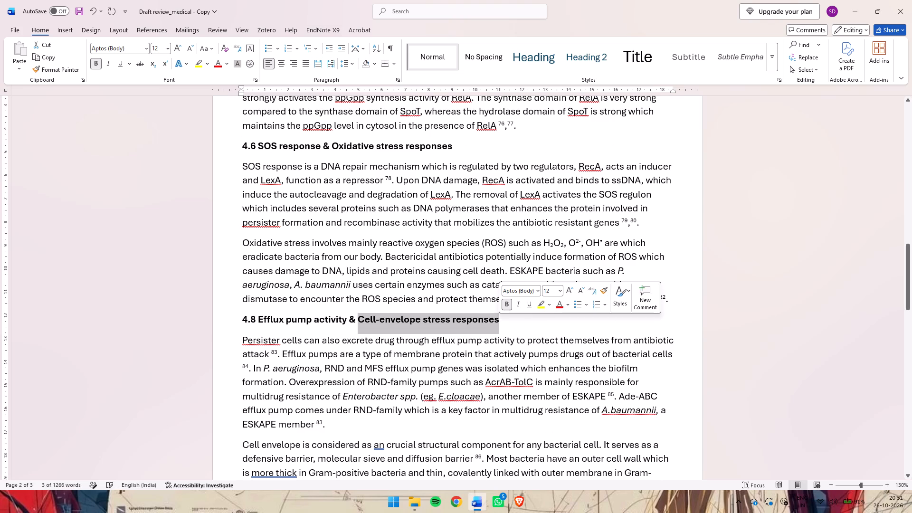
{"action": "key", "text": "ctrl+x"}
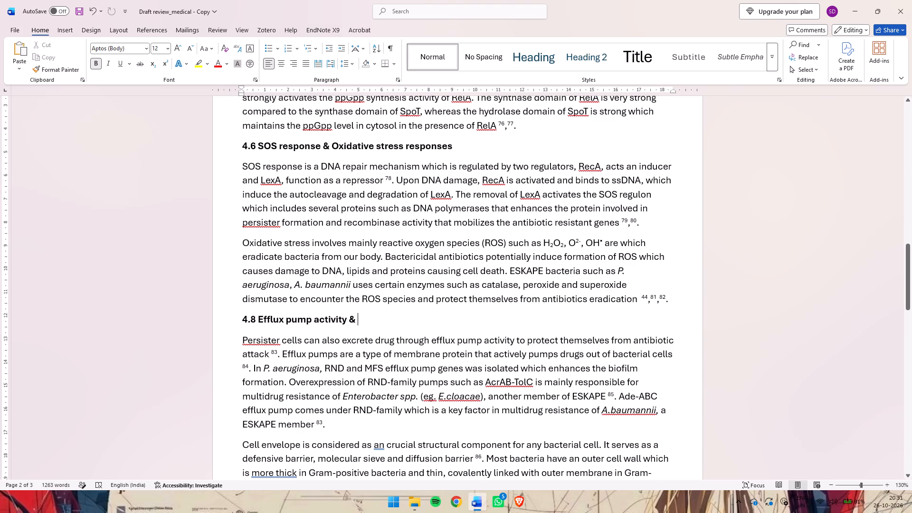
{"action": "left_click", "coordinate": [256, 322]}
{"action": "key", "text": "space"}
{"action": "key", "text": "ctrl+v"}
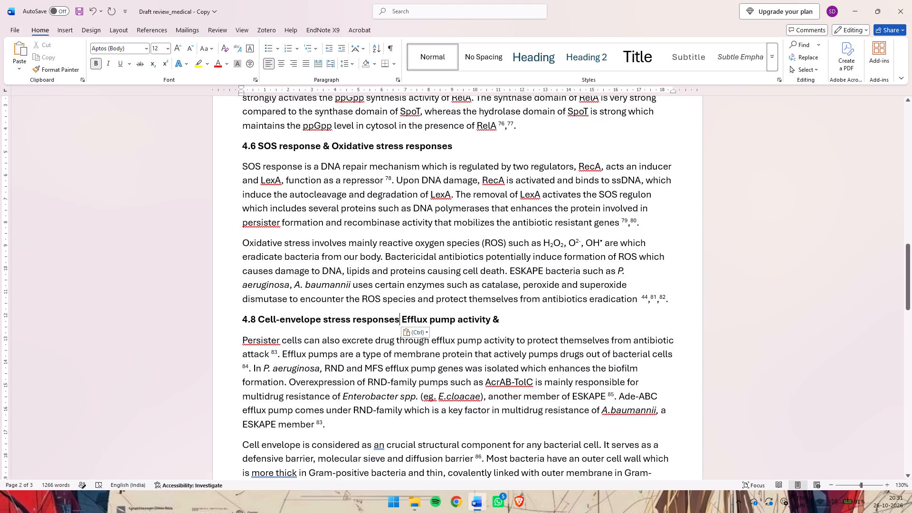
{"action": "left_click_drag", "start_coordinate": [493, 319], "coordinate": [503, 319]}
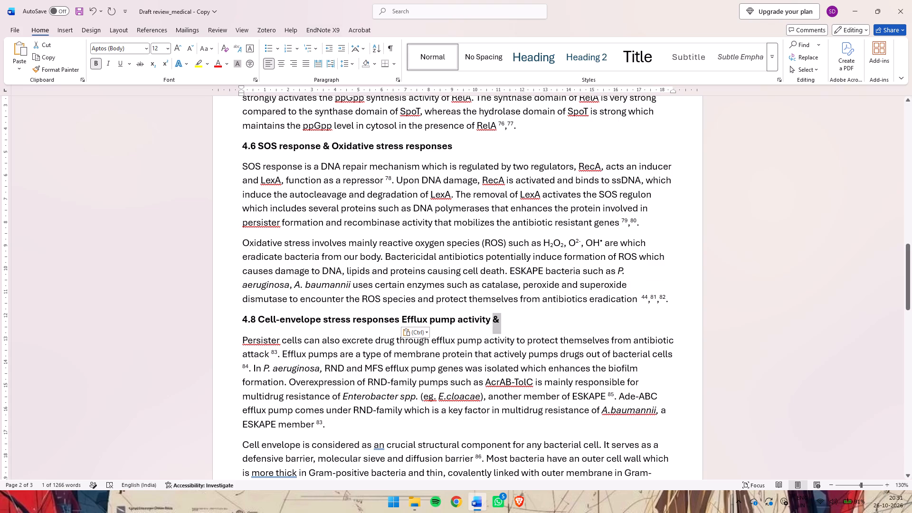
{"action": "key", "text": "ctrl+x"}
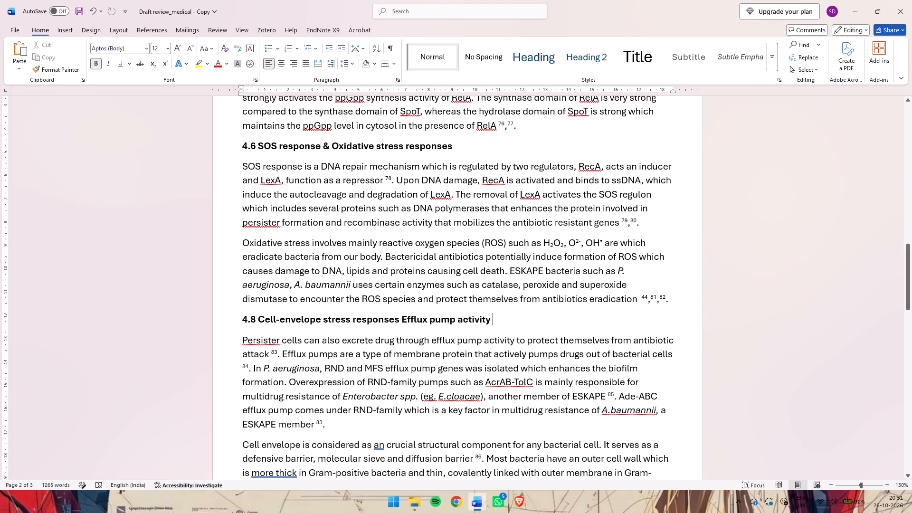
{"action": "left_click", "coordinate": [399, 318]}
{"action": "key", "text": "space"}
{"action": "key", "text": "ctrl+v"}
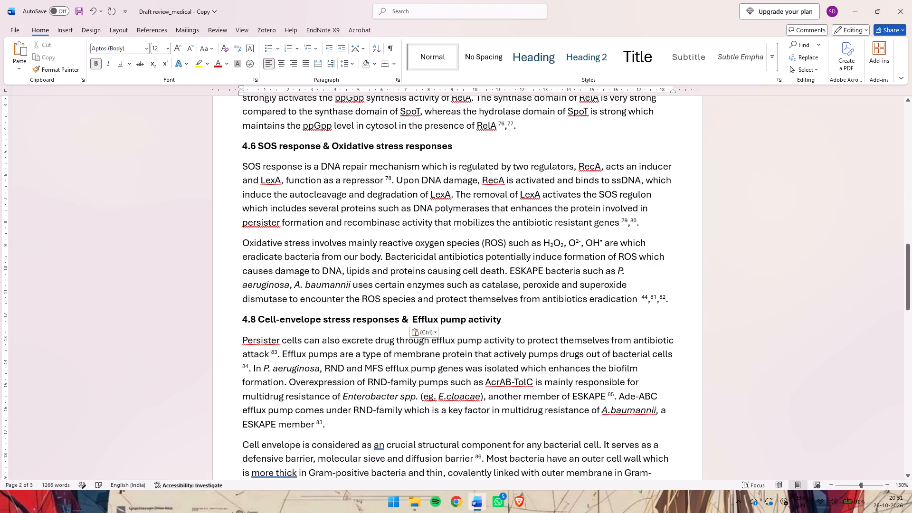
Renumber the "SOS response & Oxidative stress responses" heading as 4.4.
{"action": "scroll", "coordinate": [241, 261], "scroll_direction": "up", "scroll_amount": 5}
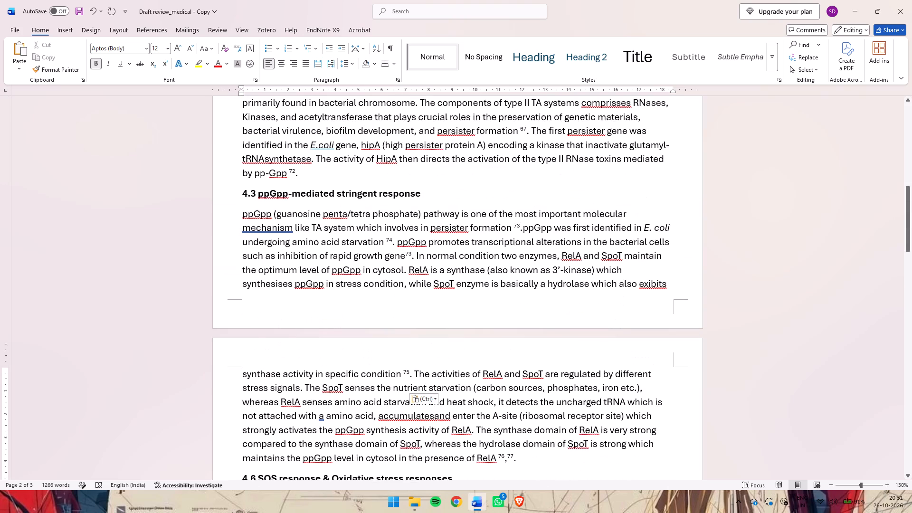
{"action": "scroll", "coordinate": [241, 261], "scroll_direction": "up", "scroll_amount": 2}
{"action": "scroll", "coordinate": [241, 260], "scroll_direction": "down", "scroll_amount": 5}
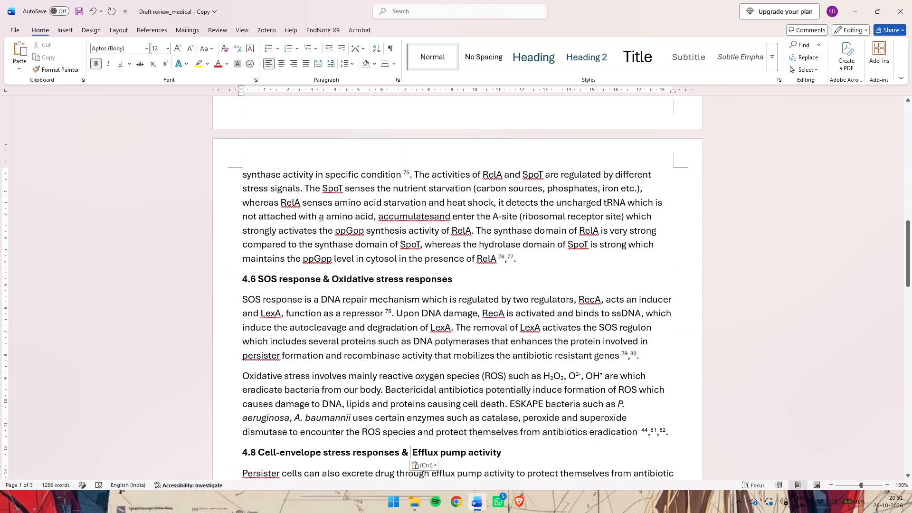
{"action": "left_click", "coordinate": [255, 283]}
{"action": "key", "text": "BackSpace"}
{"action": "key", "text": "4"}
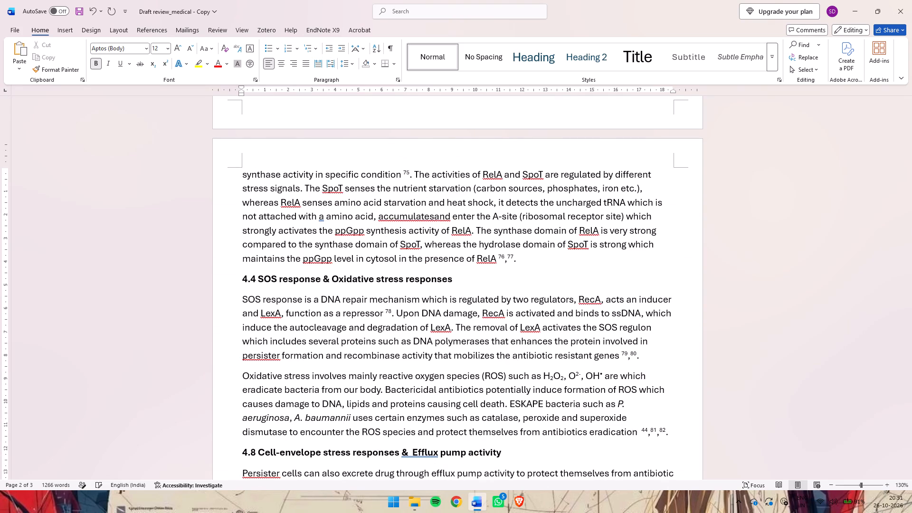
Renumber the "Cell-envelope stress responses & Efflux pump activity" heading as 4.5.
{"action": "scroll", "coordinate": [240, 292], "scroll_direction": "down", "scroll_amount": 3}
{"action": "left_click", "coordinate": [254, 250]}
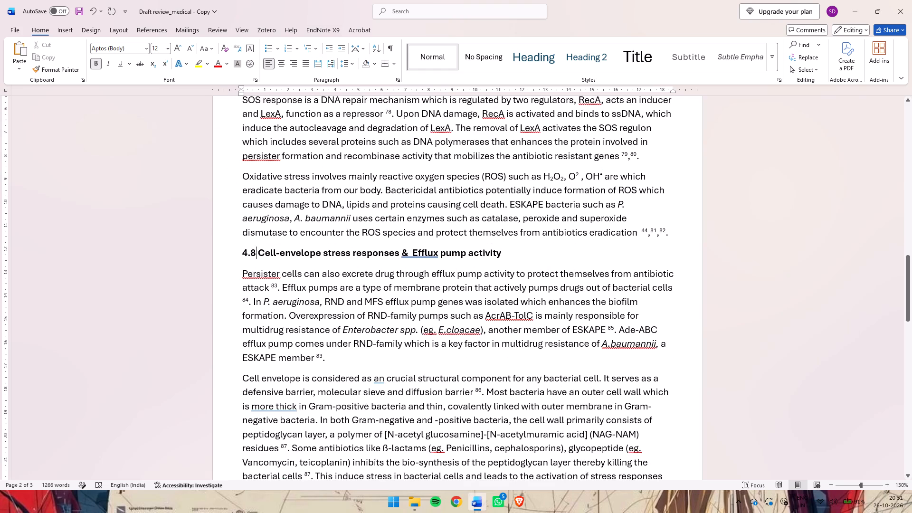
{"action": "key", "text": "BackSpace"}
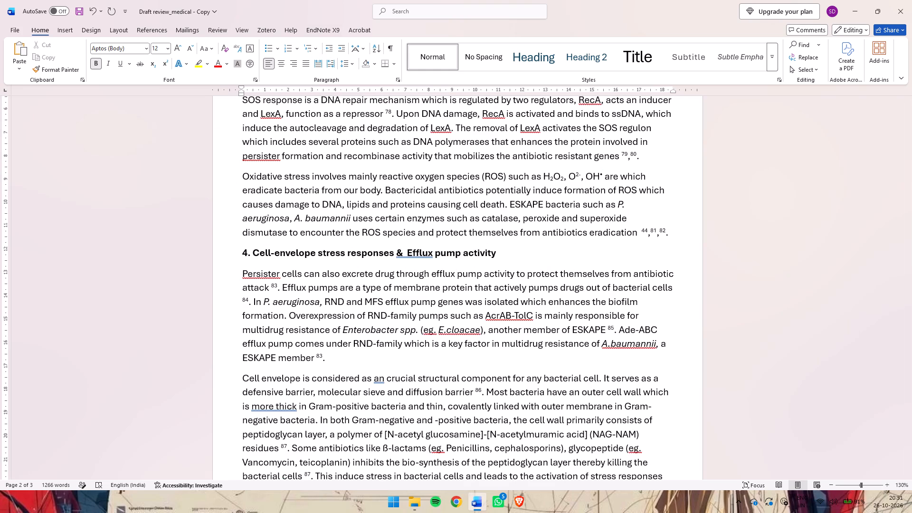
{"action": "key", "text": "5"}
Delete the whole "Iron homeostasis" section, both its heading and its paragraph, before the "Quorum sensing" section.
{"action": "scroll", "coordinate": [254, 264], "scroll_direction": "down", "scroll_amount": 2}
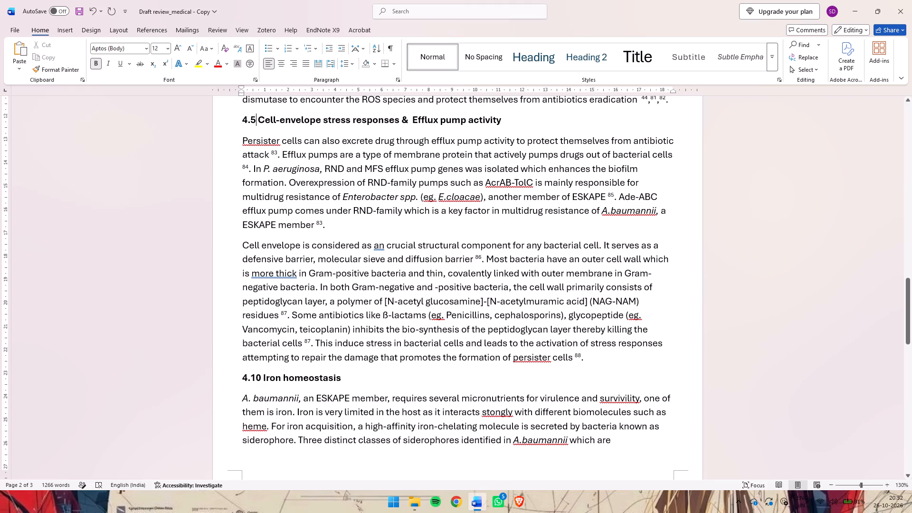
{"action": "scroll", "coordinate": [254, 264], "scroll_direction": "down", "scroll_amount": 4}
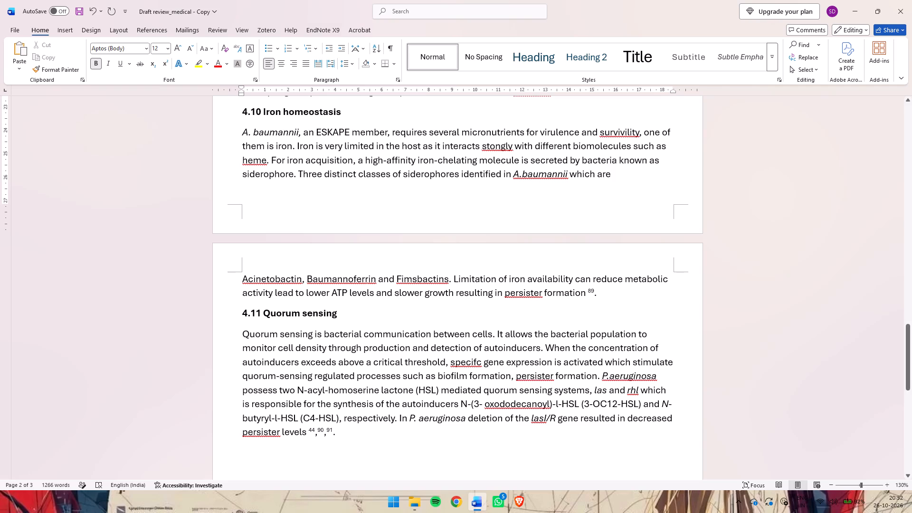
{"action": "scroll", "coordinate": [247, 282], "scroll_direction": "up", "scroll_amount": 4}
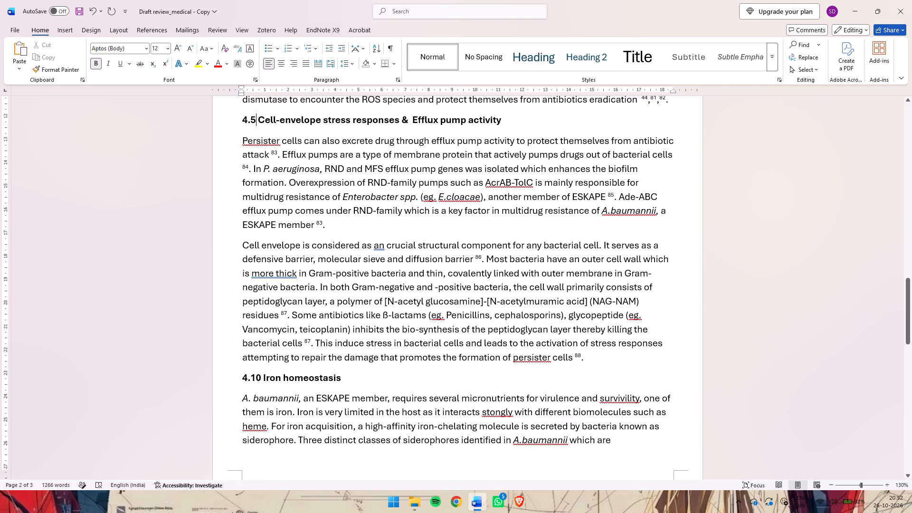
{"action": "scroll", "coordinate": [247, 282], "scroll_direction": "down", "scroll_amount": 3}
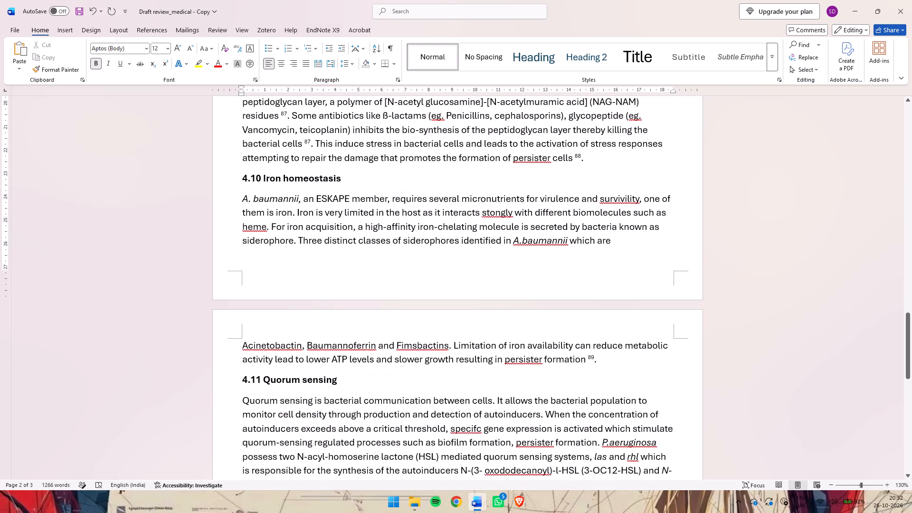
{"action": "left_click_drag", "start_coordinate": [617, 362], "coordinate": [6, 156]}
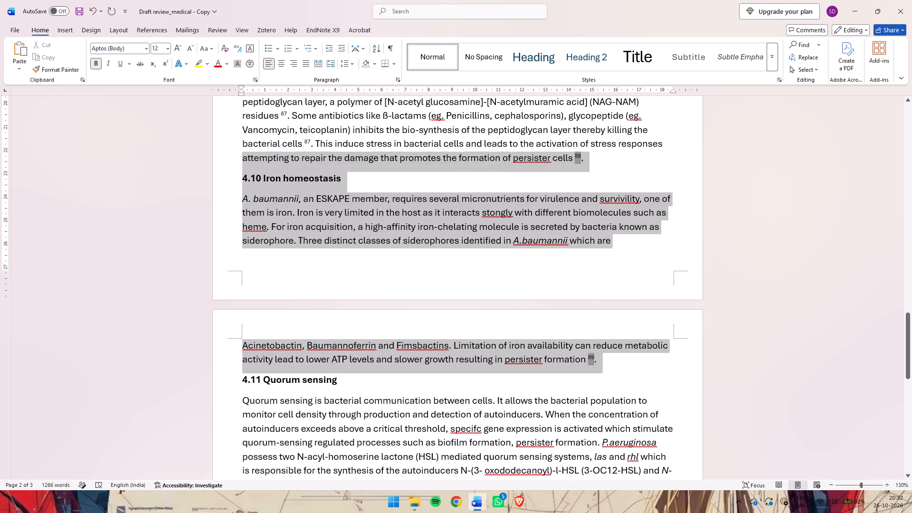
{"action": "left_click_drag", "start_coordinate": [6, 156], "coordinate": [8, 177]}
{"action": "key", "text": "Delete"}
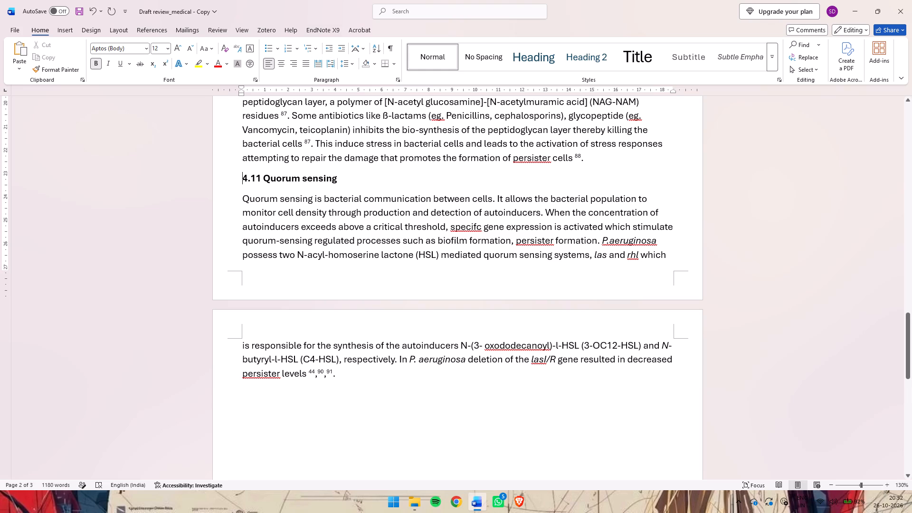
Move the paragraph starting "Cell envelope is considered" ahead of the "Persister cells can also excrete drug" paragraph in section 4.5.
{"action": "scroll", "coordinate": [266, 266], "scroll_direction": "up", "scroll_amount": 1}
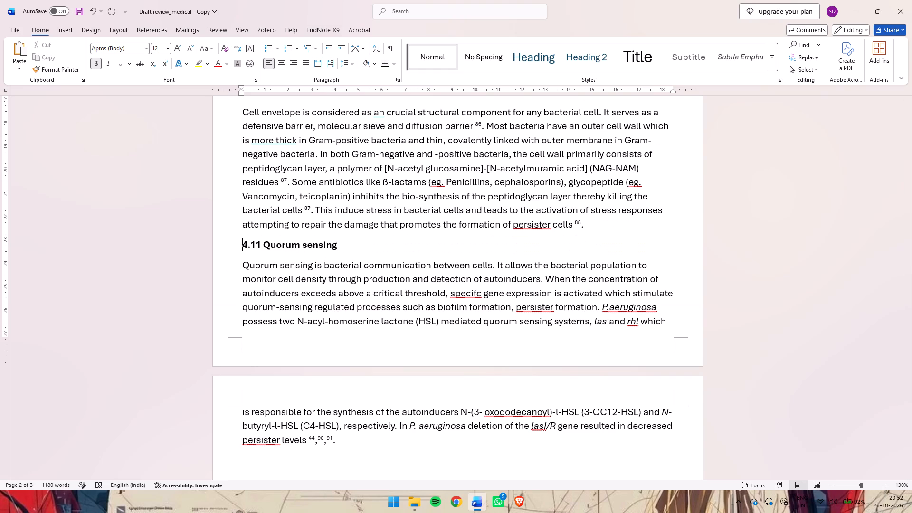
{"action": "scroll", "coordinate": [266, 266], "scroll_direction": "up", "scroll_amount": 1}
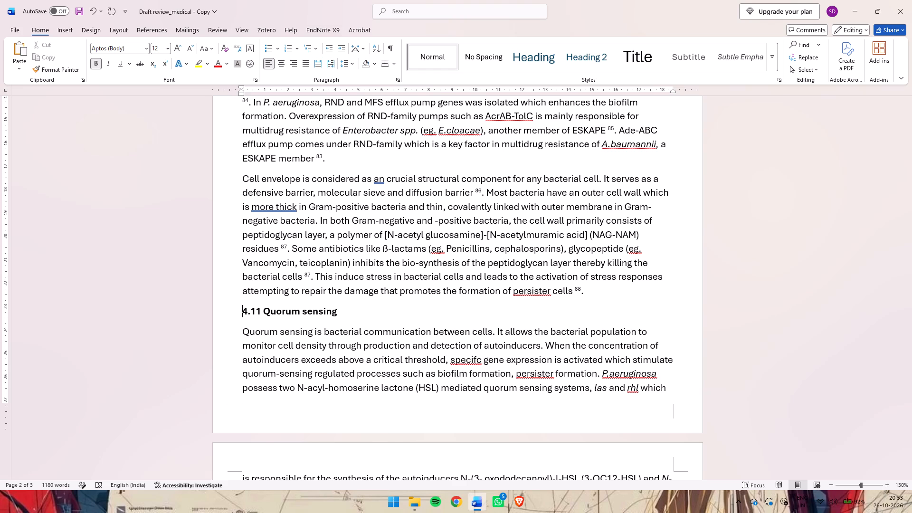
{"action": "scroll", "coordinate": [266, 266], "scroll_direction": "up", "scroll_amount": 1}
{"action": "scroll", "coordinate": [266, 266], "scroll_direction": "down", "scroll_amount": 2}
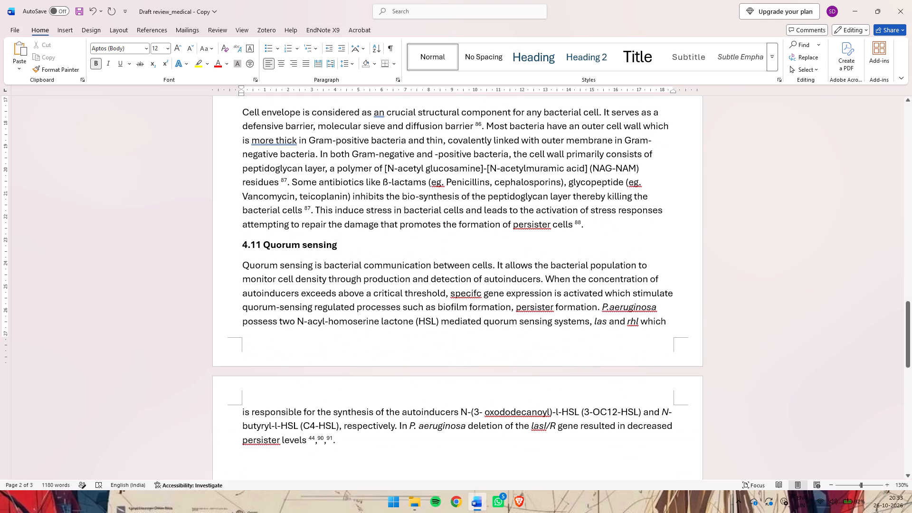
{"action": "scroll", "coordinate": [266, 266], "scroll_direction": "up", "scroll_amount": 2}
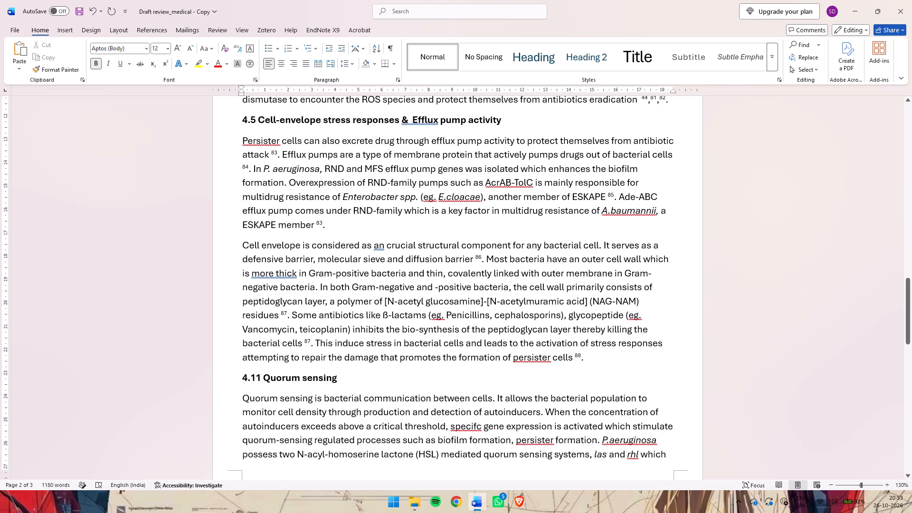
{"action": "scroll", "coordinate": [266, 266], "scroll_direction": "up", "scroll_amount": 1}
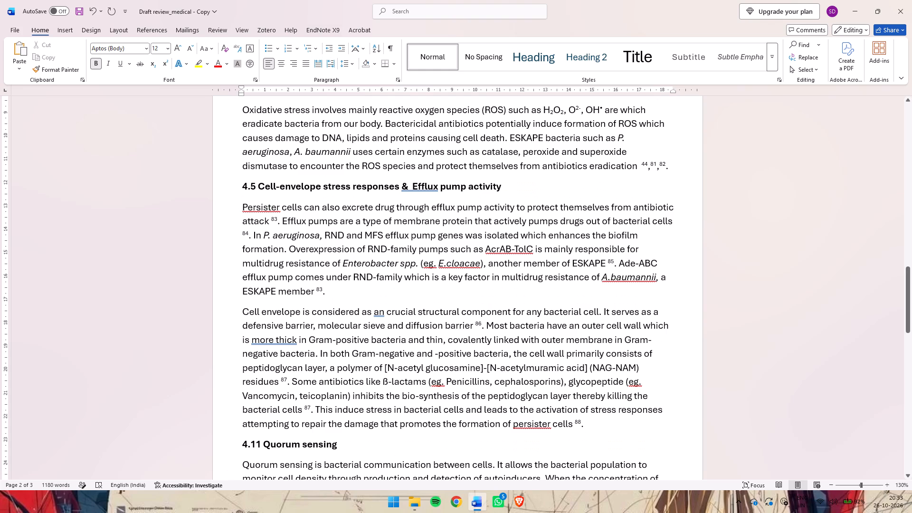
{"action": "left_click_drag", "start_coordinate": [242, 308], "coordinate": [243, 312]}
{"action": "left_click_drag", "start_coordinate": [243, 312], "coordinate": [587, 317]}
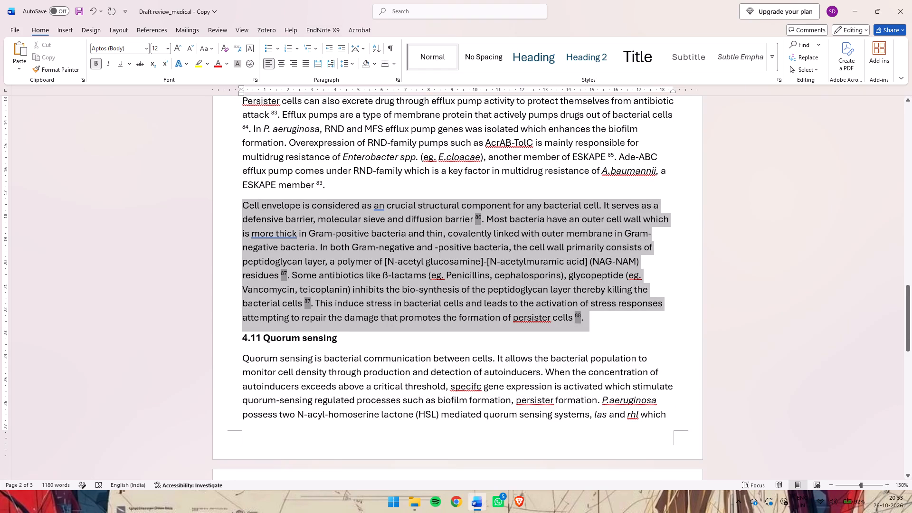
{"action": "left_click_drag", "start_coordinate": [587, 317], "coordinate": [581, 314]}
{"action": "left_click_drag", "start_coordinate": [581, 314], "coordinate": [582, 314]}
{"action": "left_click_drag", "start_coordinate": [582, 314], "coordinate": [583, 314]}
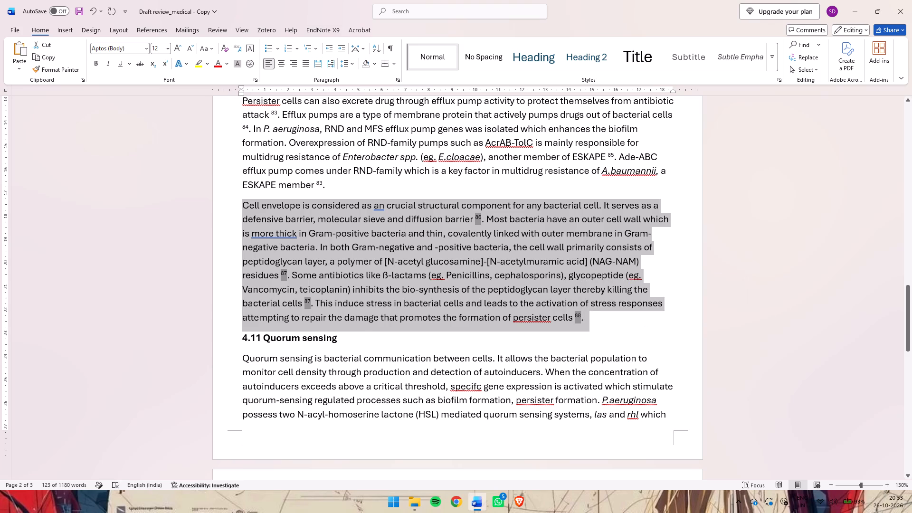
{"action": "key", "text": "ctrl+x"}
{"action": "scroll", "coordinate": [480, 347], "scroll_direction": "up", "scroll_amount": 1}
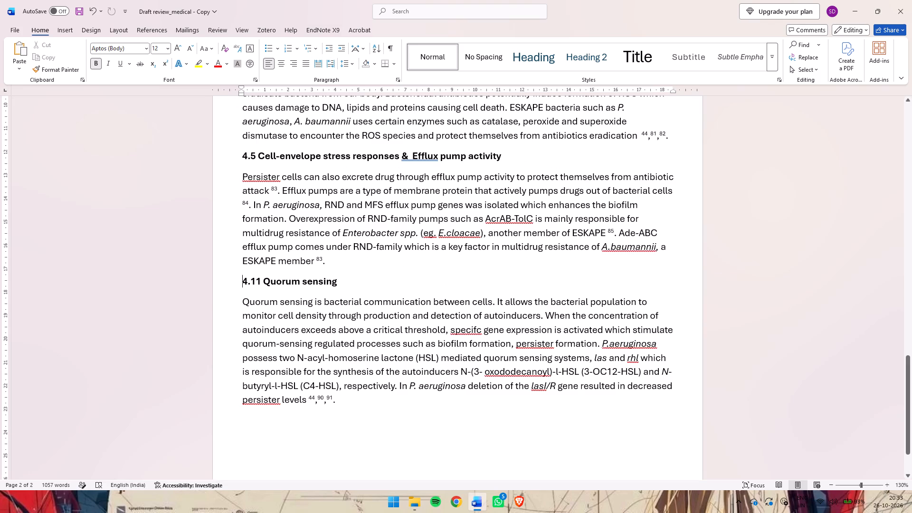
{"action": "left_click", "coordinate": [238, 177]}
{"action": "key", "text": "ctrl+v"}
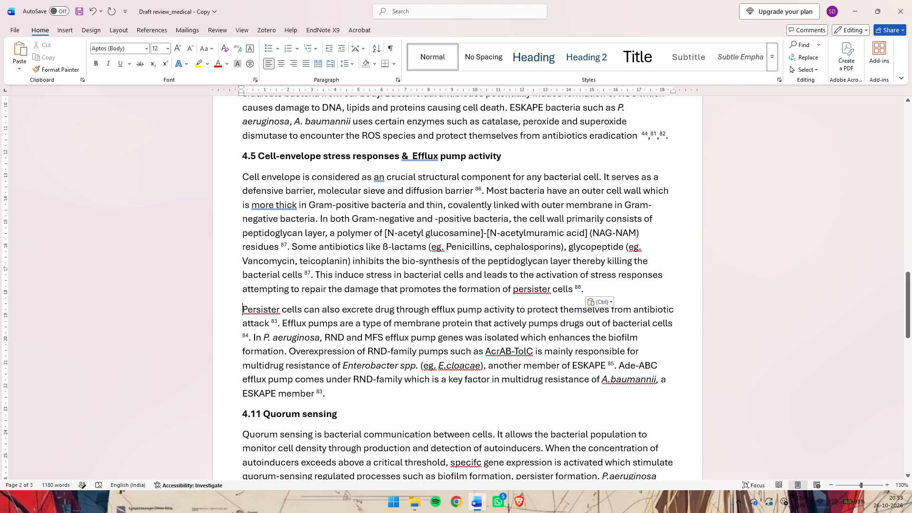
{"action": "scroll", "coordinate": [413, 323], "scroll_direction": "up", "scroll_amount": 1}
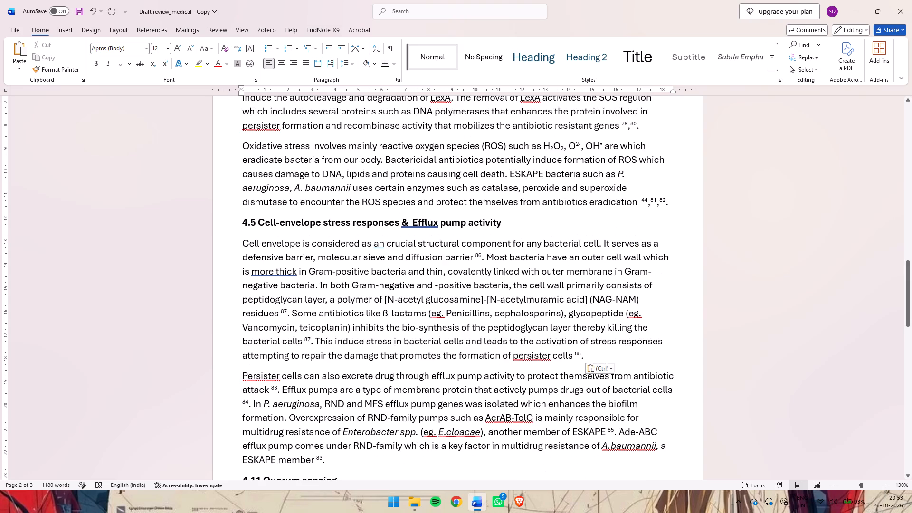
Renumber the "Quorum sensing" heading as 4.6.
{"action": "scroll", "coordinate": [413, 323], "scroll_direction": "up", "scroll_amount": 1}
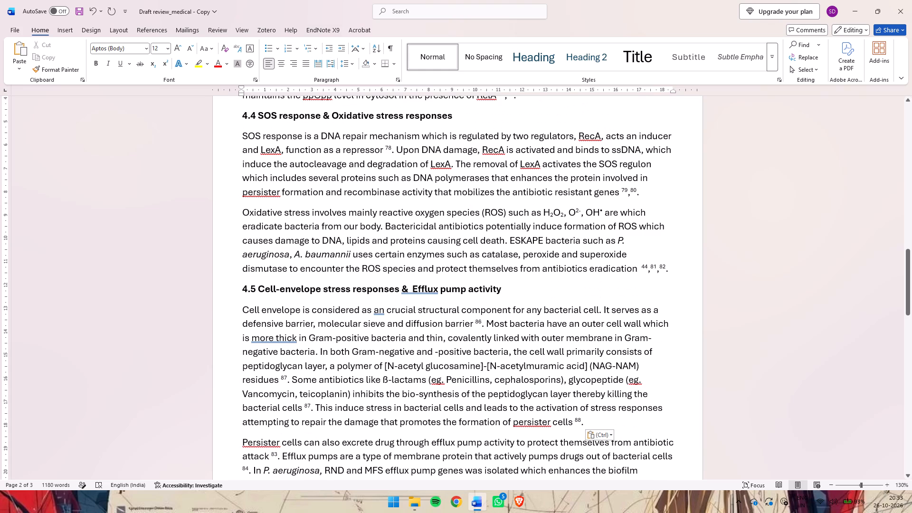
{"action": "scroll", "coordinate": [412, 324], "scroll_direction": "up", "scroll_amount": 1}
{"action": "scroll", "coordinate": [412, 324], "scroll_direction": "down", "scroll_amount": 4}
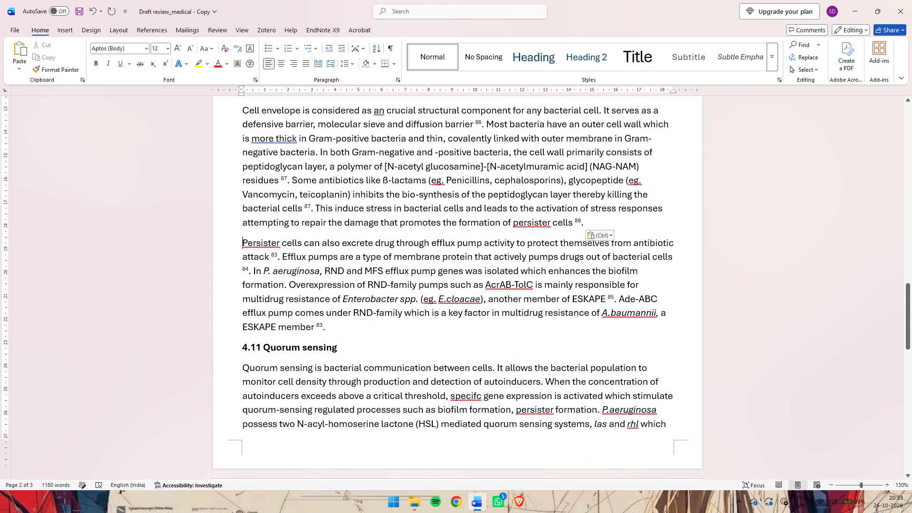
{"action": "scroll", "coordinate": [273, 352], "scroll_direction": "up", "scroll_amount": 2}
{"action": "scroll", "coordinate": [269, 359], "scroll_direction": "down", "scroll_amount": 3}
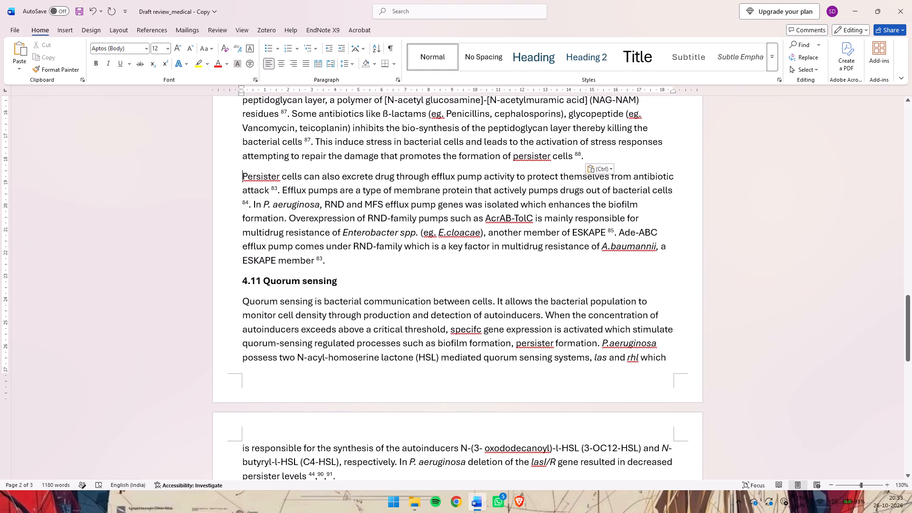
{"action": "left_click_drag", "start_coordinate": [261, 279], "coordinate": [250, 284]}
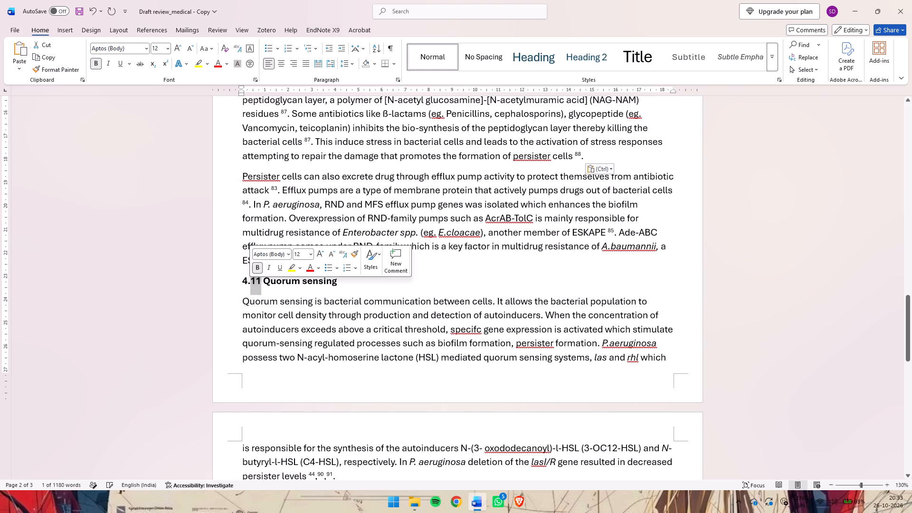
{"action": "key", "text": "6"}
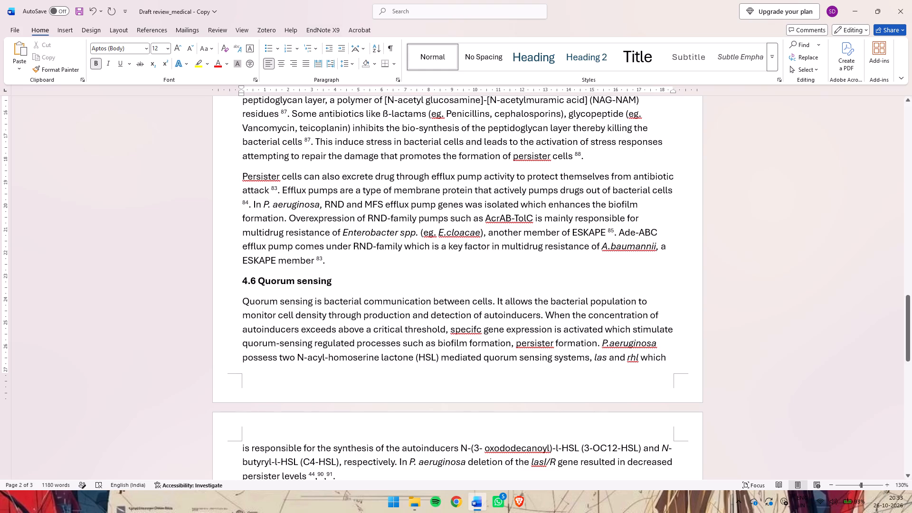
Copy the entire text of the medical review draft.
{"action": "key", "text": "ctrl+a"}
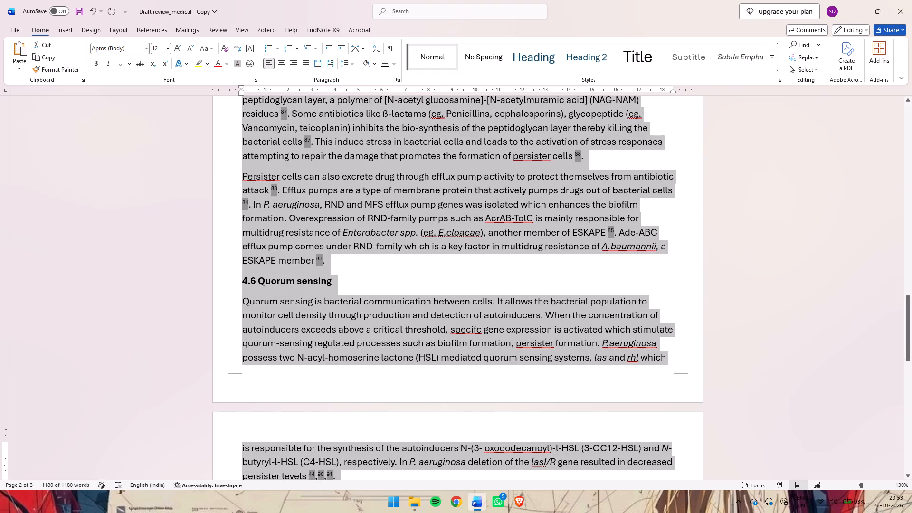
{"action": "key", "text": "ctrl+c"}
Open the document "G2_REVIEW_05.10.26 final - Copy" from the Review paper folder.
{"action": "left_click", "coordinate": [854, 5]}
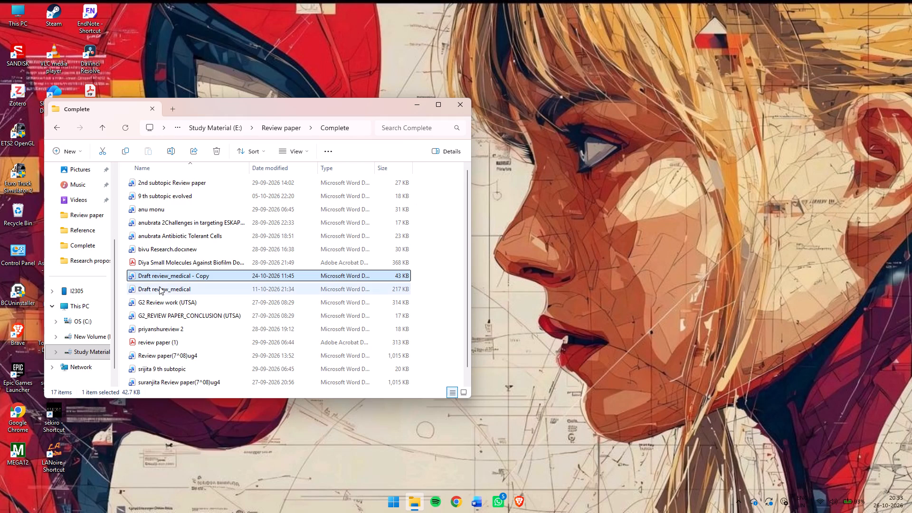
{"action": "left_click", "coordinate": [165, 231]}
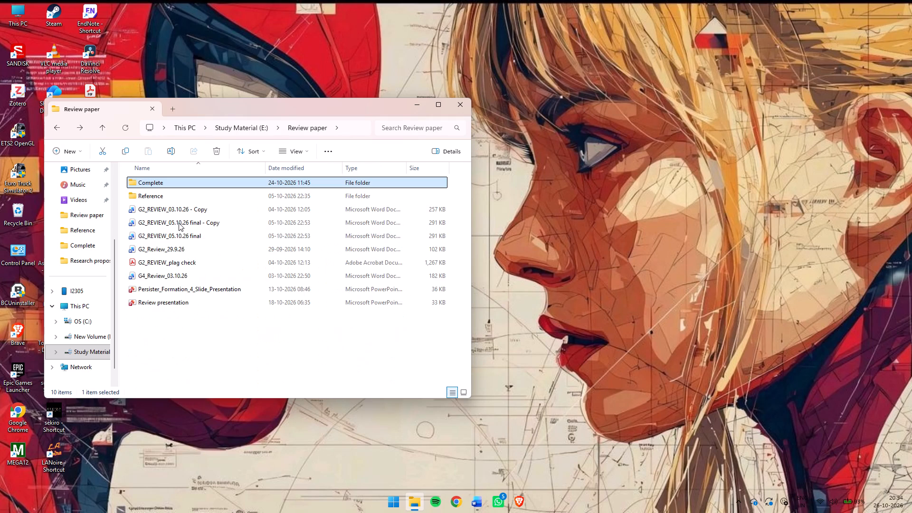
{"action": "double_click", "coordinate": [203, 225]}
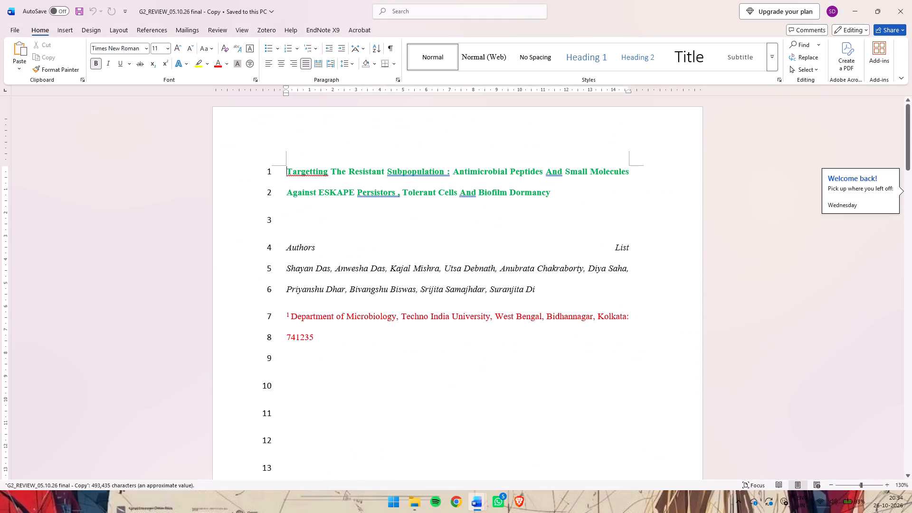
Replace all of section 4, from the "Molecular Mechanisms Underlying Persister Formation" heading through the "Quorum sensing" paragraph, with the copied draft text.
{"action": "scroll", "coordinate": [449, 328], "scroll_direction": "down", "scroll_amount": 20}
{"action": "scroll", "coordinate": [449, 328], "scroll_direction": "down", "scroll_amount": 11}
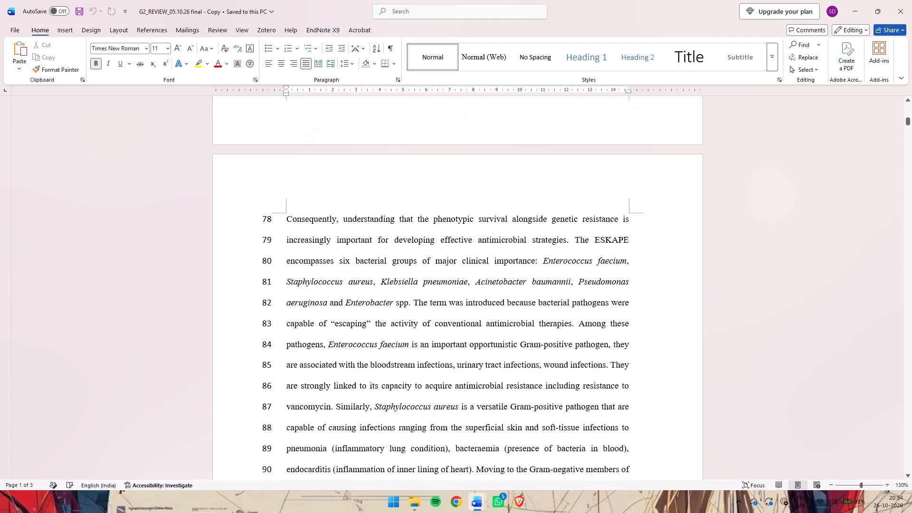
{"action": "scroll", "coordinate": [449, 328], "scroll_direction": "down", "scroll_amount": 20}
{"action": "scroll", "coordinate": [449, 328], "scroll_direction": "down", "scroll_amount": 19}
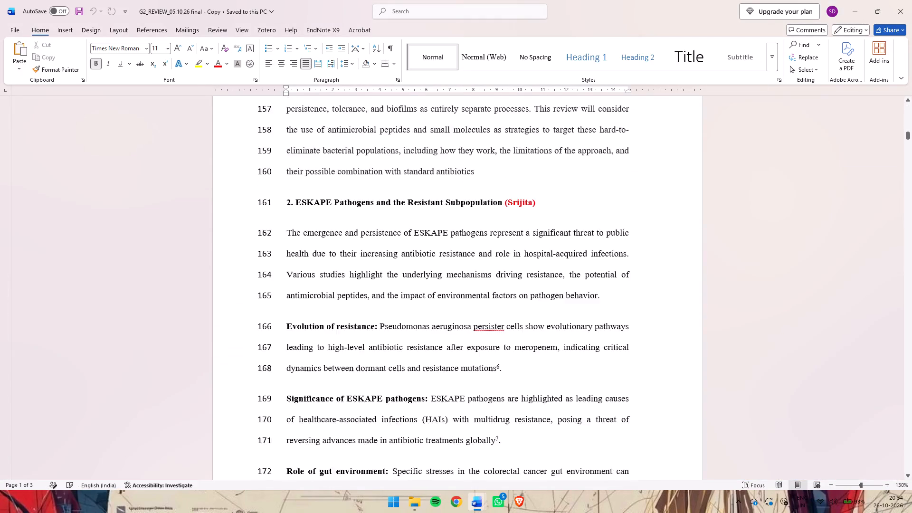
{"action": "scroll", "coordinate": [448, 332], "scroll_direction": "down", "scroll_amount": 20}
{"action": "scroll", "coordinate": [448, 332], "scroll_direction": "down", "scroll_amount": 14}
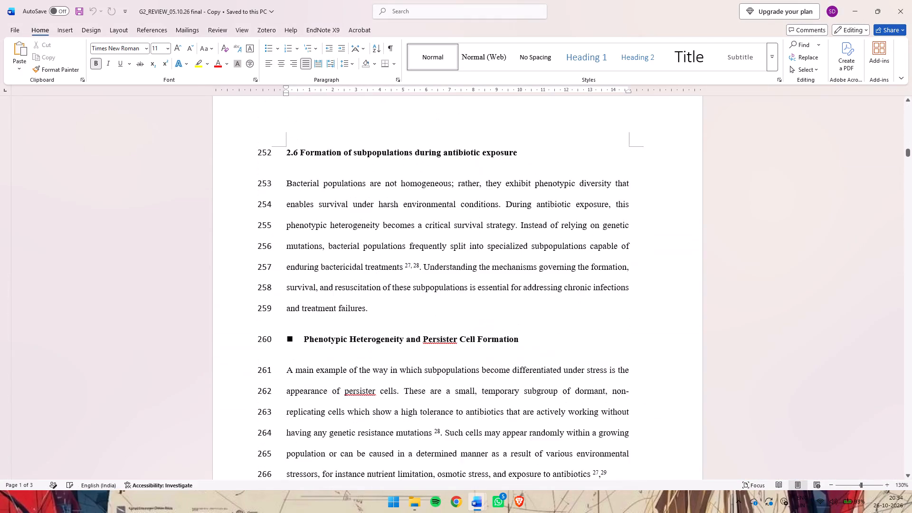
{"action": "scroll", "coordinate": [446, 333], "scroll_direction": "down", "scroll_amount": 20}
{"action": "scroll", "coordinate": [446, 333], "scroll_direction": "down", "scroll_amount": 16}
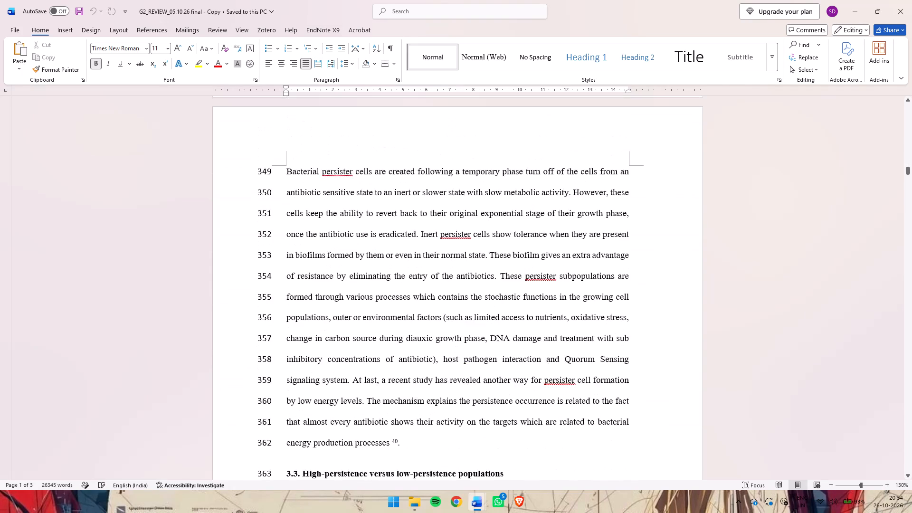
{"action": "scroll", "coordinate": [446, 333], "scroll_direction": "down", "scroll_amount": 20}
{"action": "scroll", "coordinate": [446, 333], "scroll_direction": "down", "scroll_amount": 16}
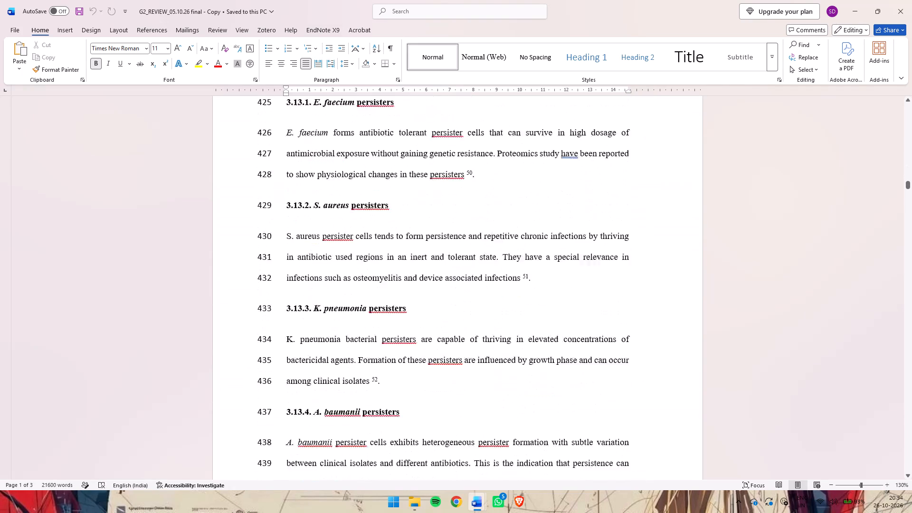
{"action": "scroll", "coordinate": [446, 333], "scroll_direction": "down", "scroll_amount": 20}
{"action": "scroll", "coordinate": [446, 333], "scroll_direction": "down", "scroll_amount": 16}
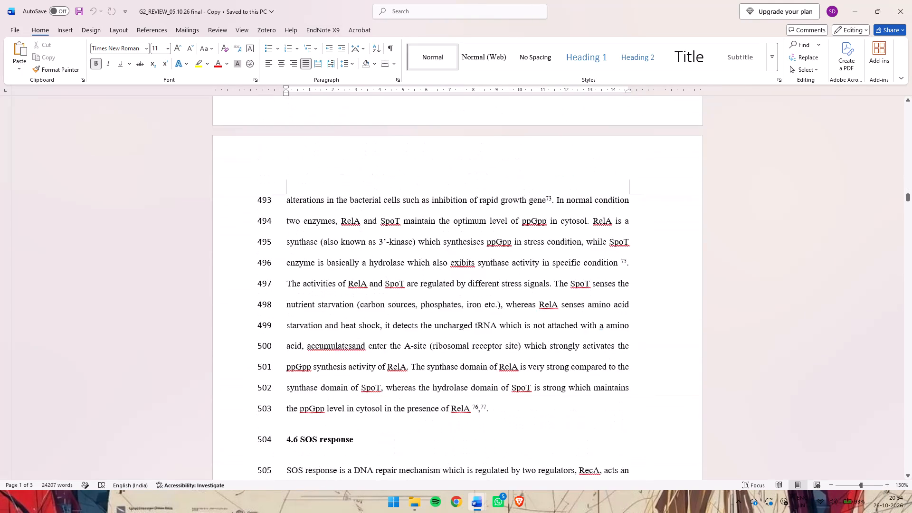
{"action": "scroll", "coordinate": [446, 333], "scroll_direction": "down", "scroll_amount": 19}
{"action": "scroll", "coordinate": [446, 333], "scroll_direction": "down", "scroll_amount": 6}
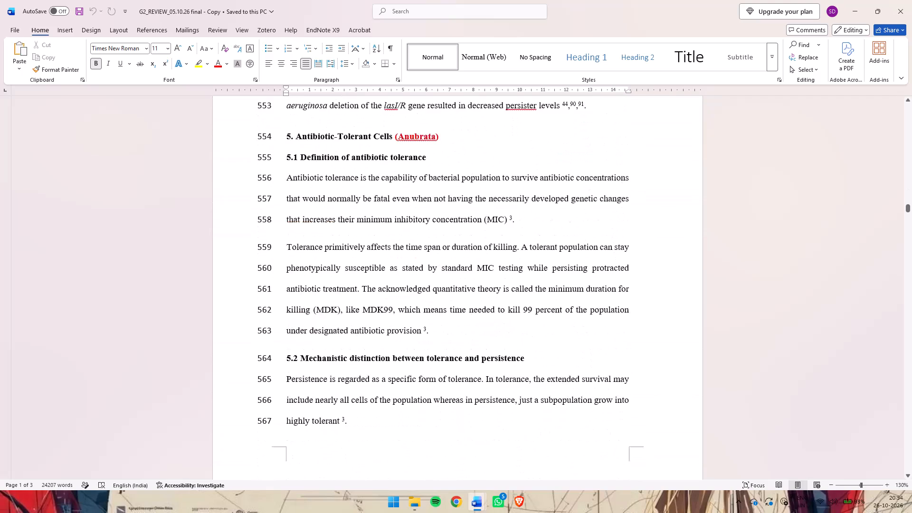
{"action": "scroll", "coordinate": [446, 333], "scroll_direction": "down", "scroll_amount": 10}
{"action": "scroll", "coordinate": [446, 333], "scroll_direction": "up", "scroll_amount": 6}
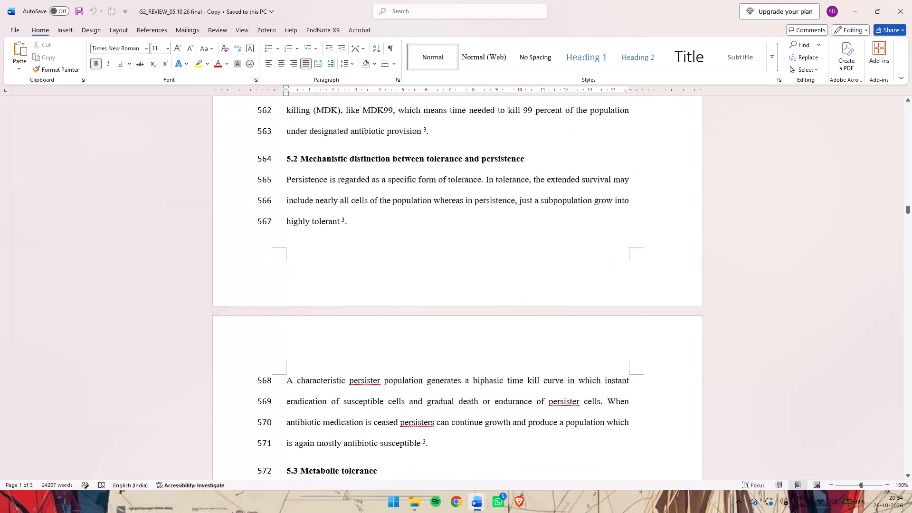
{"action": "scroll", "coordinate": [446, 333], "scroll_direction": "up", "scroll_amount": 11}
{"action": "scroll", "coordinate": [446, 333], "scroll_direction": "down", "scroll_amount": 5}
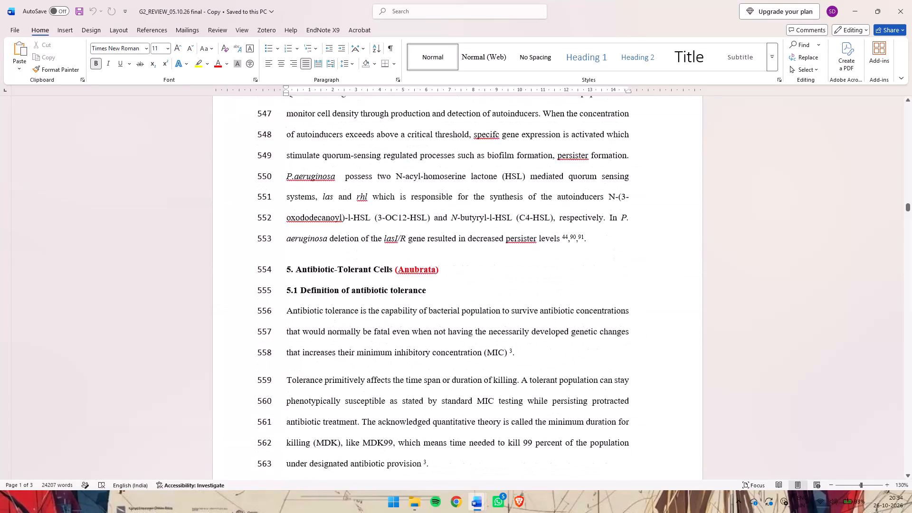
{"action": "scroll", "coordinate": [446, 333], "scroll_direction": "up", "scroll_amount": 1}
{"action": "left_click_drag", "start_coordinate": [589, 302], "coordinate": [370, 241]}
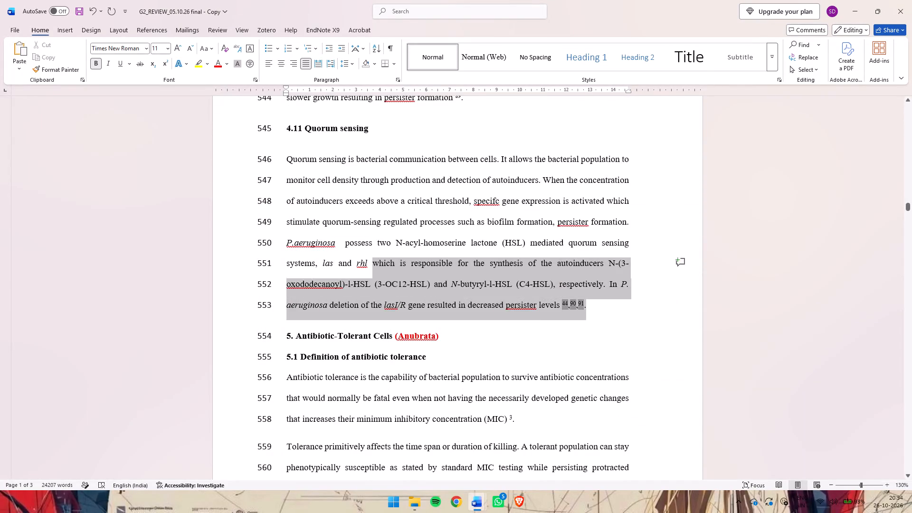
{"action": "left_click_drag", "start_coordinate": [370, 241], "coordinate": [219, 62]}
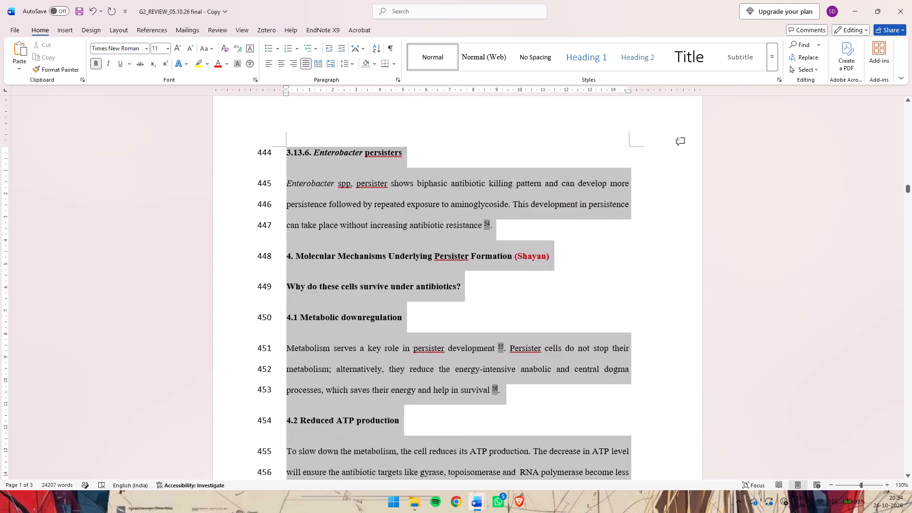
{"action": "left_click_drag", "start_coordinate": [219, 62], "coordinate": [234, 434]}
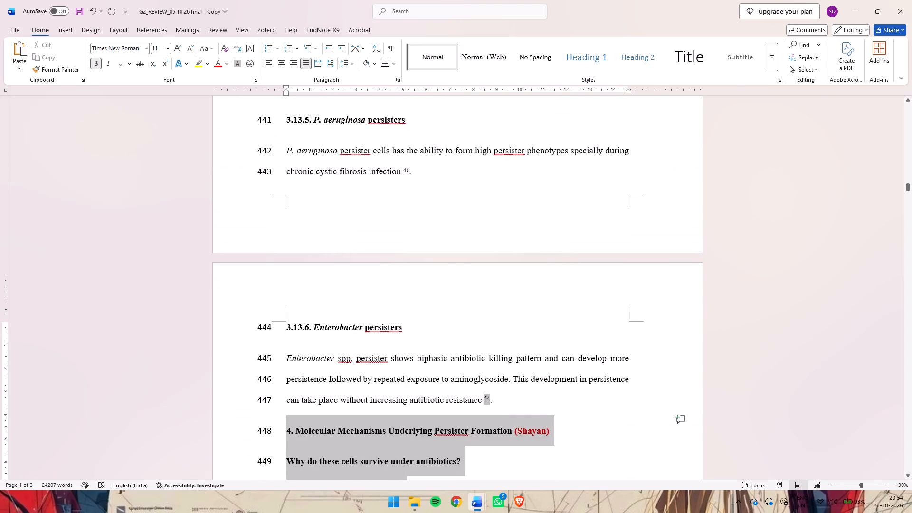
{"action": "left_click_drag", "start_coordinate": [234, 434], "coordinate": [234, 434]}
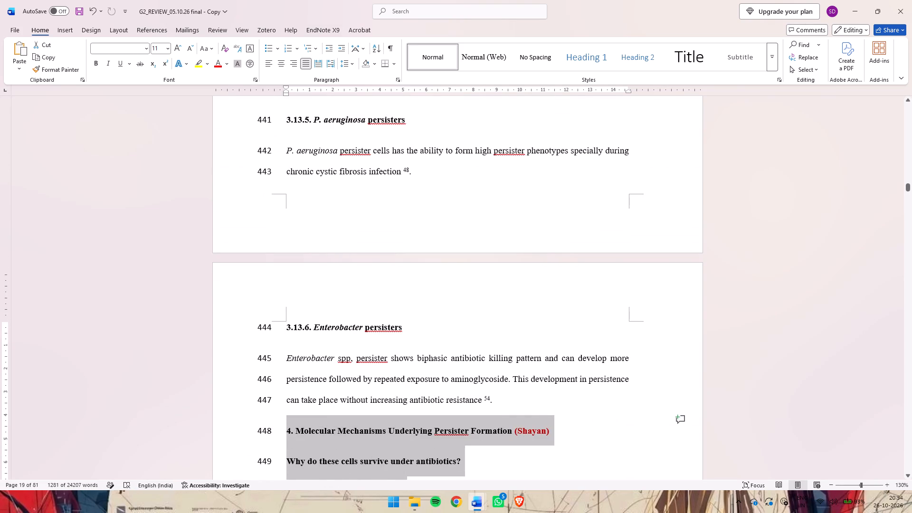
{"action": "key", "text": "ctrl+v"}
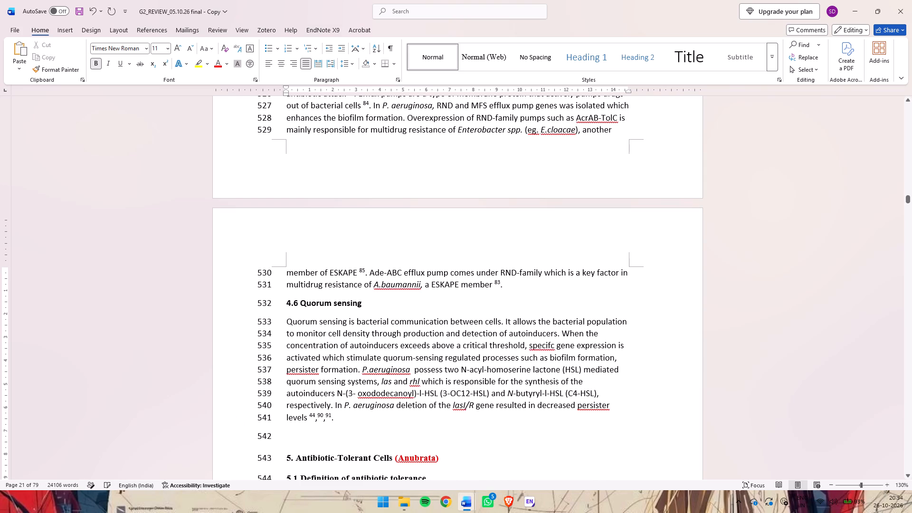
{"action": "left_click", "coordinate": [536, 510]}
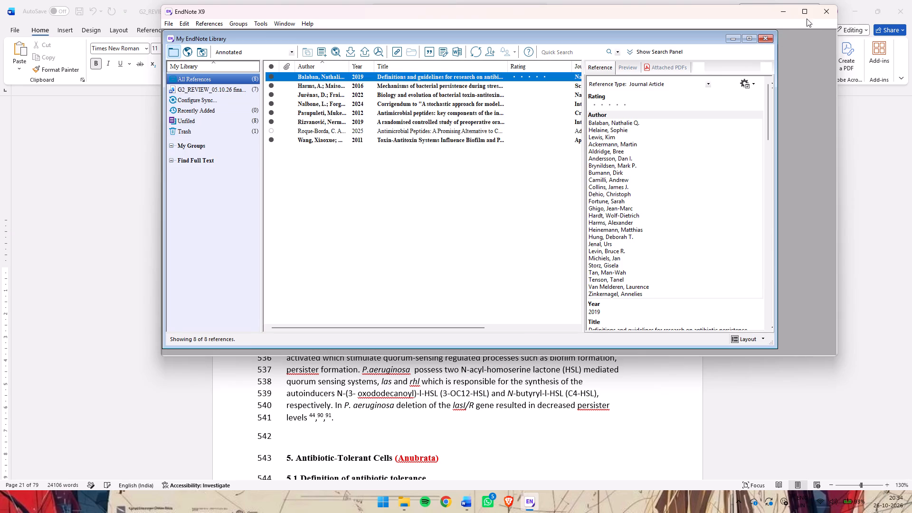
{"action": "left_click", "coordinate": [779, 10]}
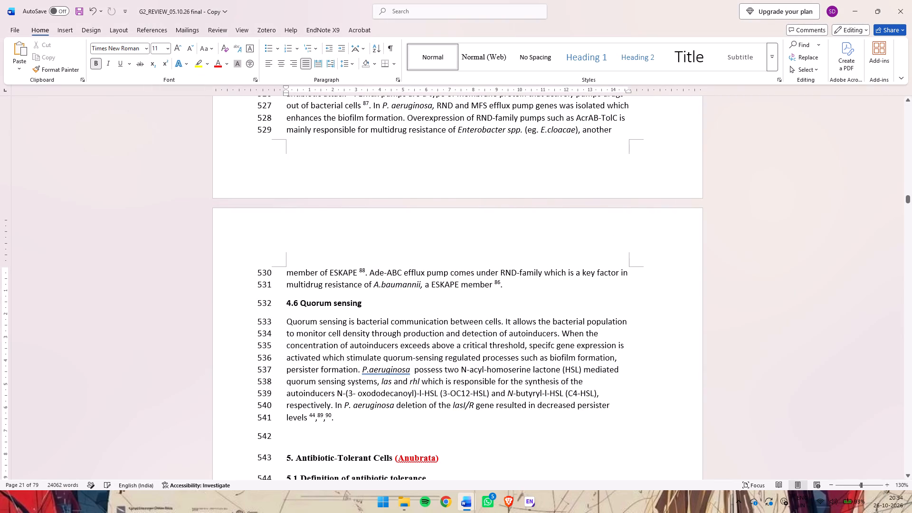
Compare the citation numbers in section 4.5 of the pasted text with those in the medical review draft.
{"action": "scroll", "coordinate": [527, 350], "scroll_direction": "up", "scroll_amount": 1}
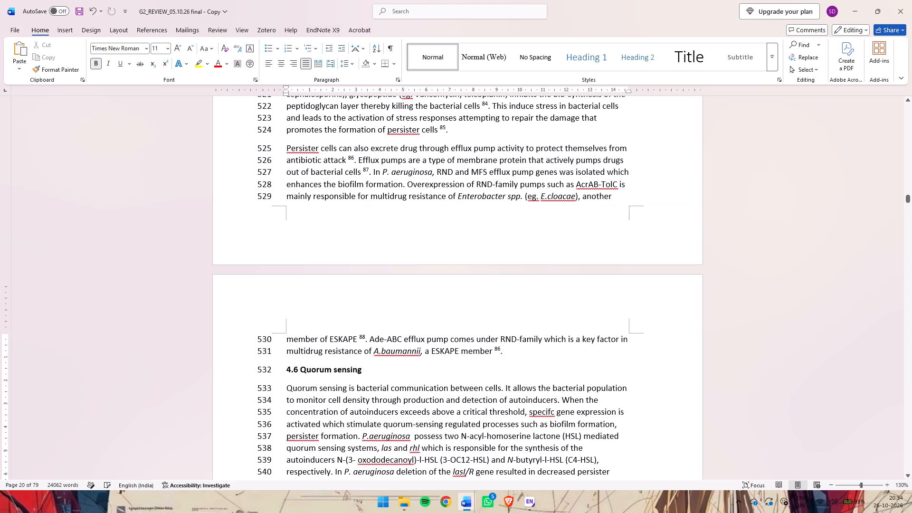
{"action": "scroll", "coordinate": [527, 350], "scroll_direction": "up", "scroll_amount": 2}
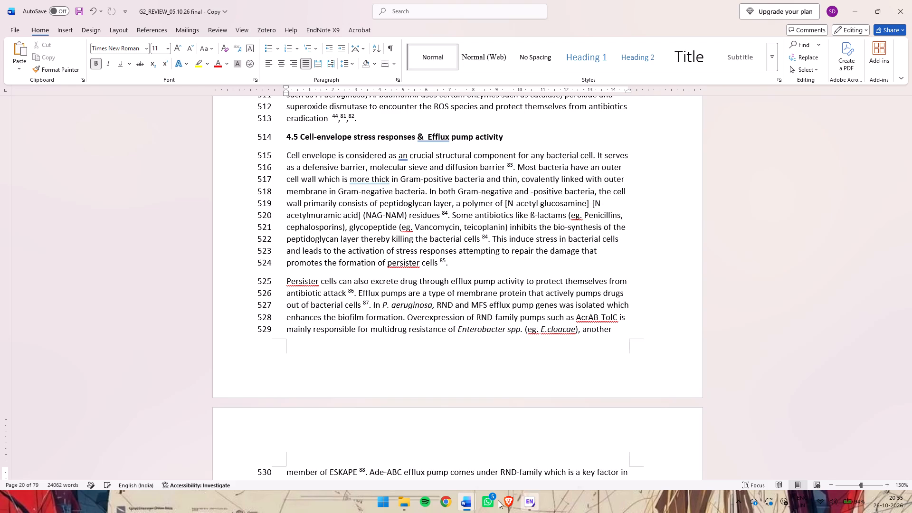
{"action": "left_click", "coordinate": [414, 453]}
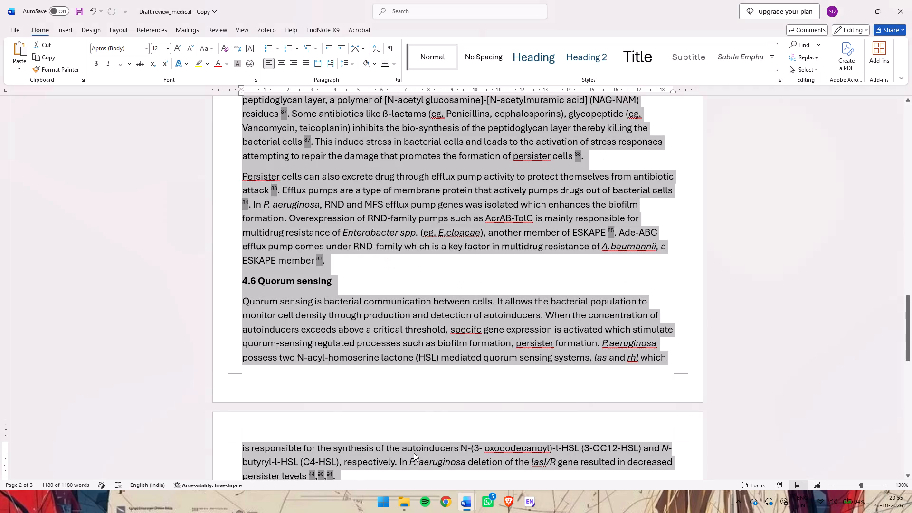
{"action": "left_click", "coordinate": [428, 409]}
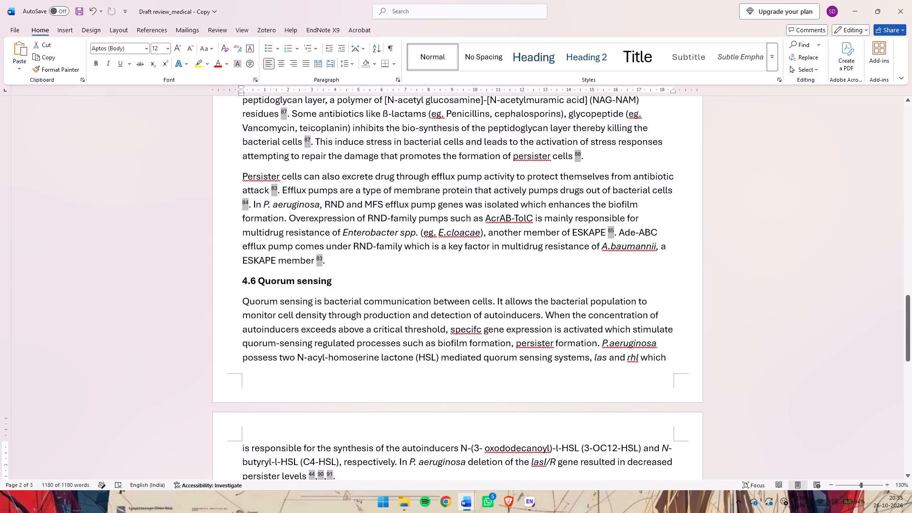
{"action": "scroll", "coordinate": [444, 405], "scroll_direction": "up", "scroll_amount": 1}
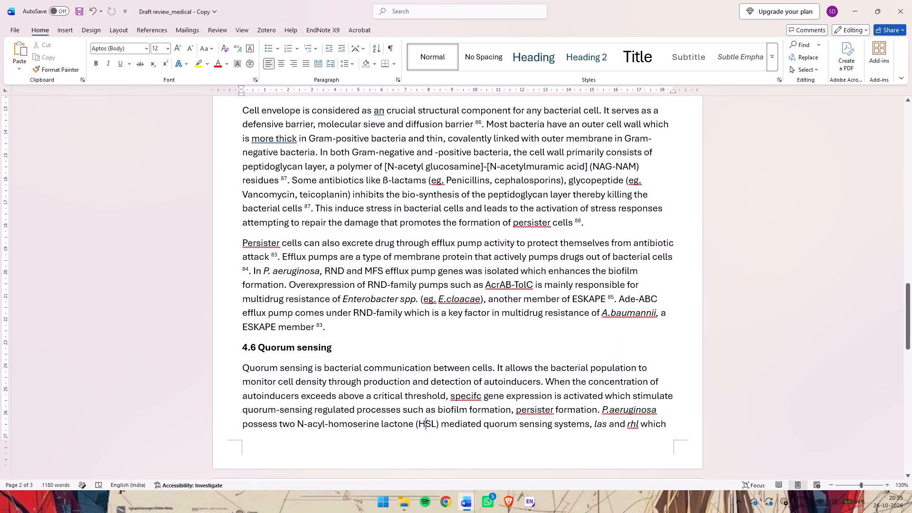
{"action": "scroll", "coordinate": [444, 405], "scroll_direction": "up", "scroll_amount": 1}
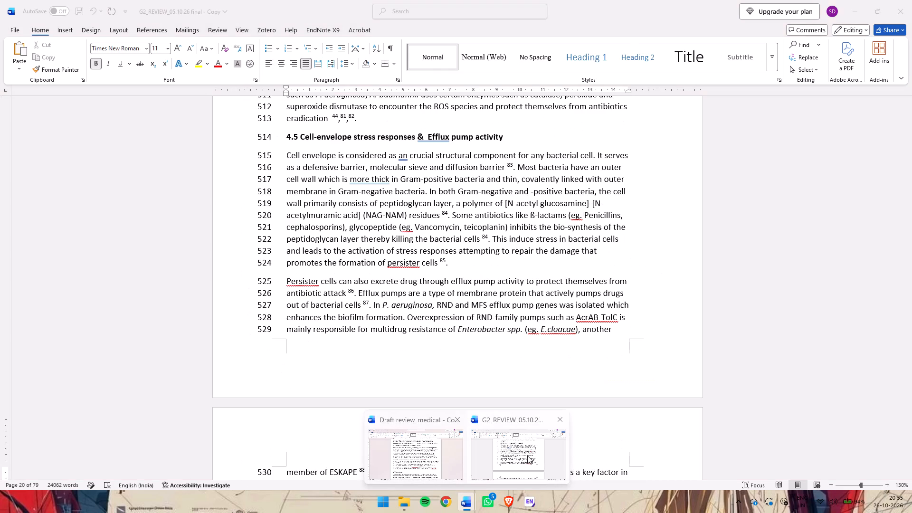
{"action": "left_click", "coordinate": [527, 456]}
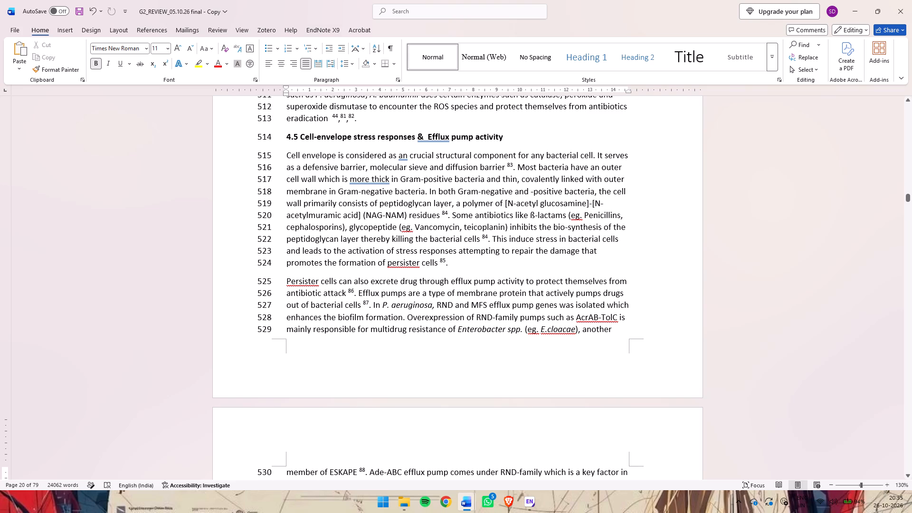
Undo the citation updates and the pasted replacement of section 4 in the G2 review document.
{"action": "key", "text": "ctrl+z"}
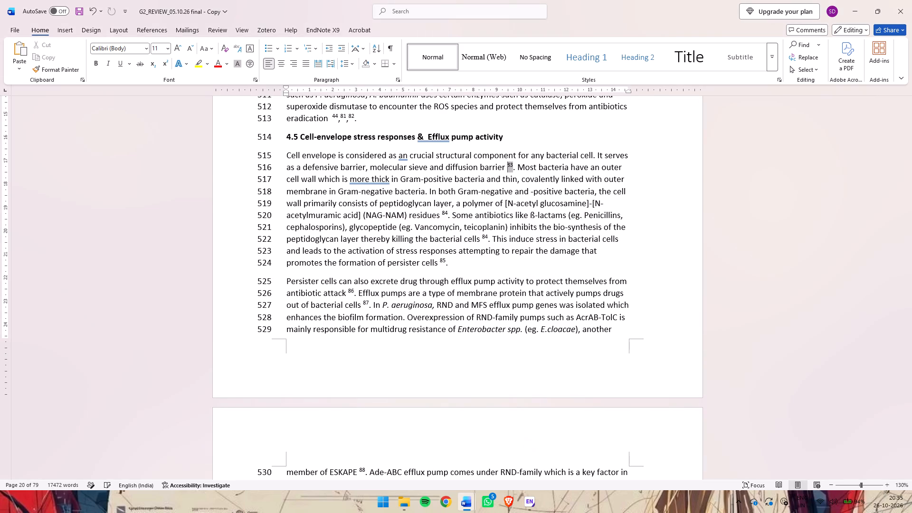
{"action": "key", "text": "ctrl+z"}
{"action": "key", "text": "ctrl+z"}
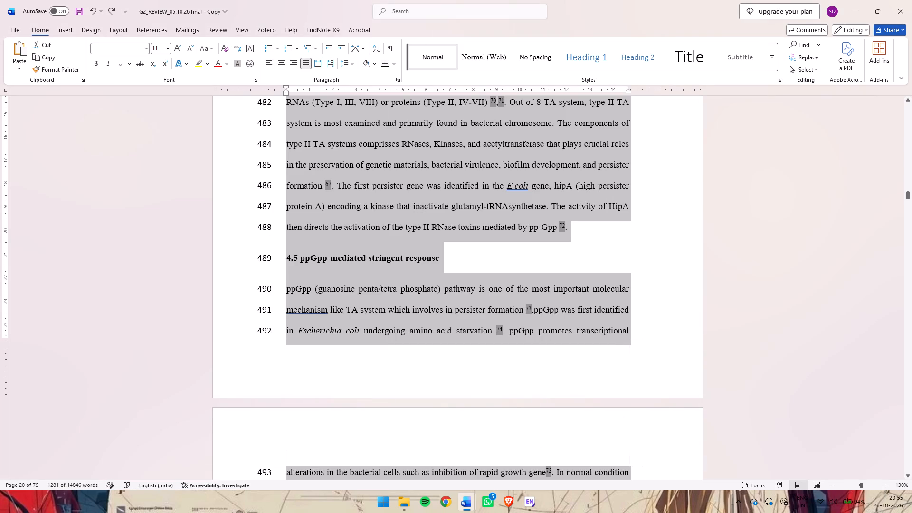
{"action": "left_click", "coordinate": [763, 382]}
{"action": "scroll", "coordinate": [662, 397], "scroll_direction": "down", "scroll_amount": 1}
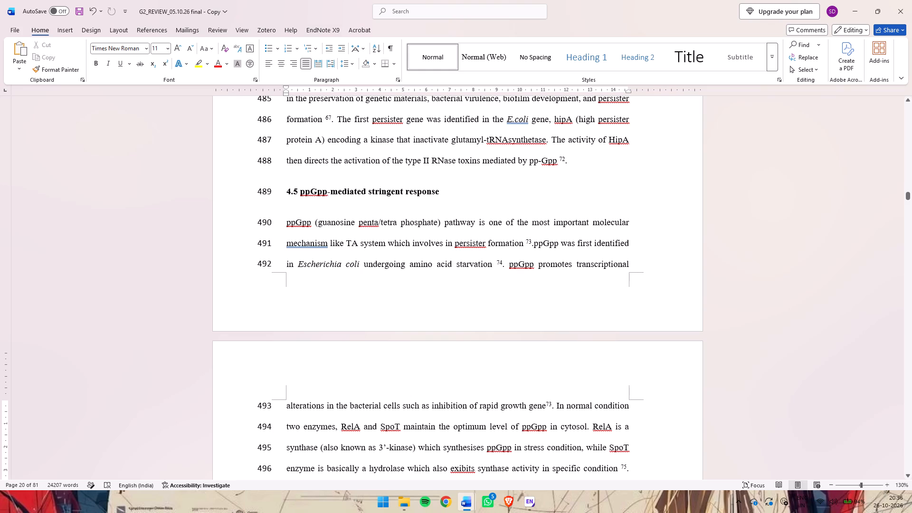
Close the G2 review document copy without saving its changes.
{"action": "left_click", "coordinate": [904, 15]}
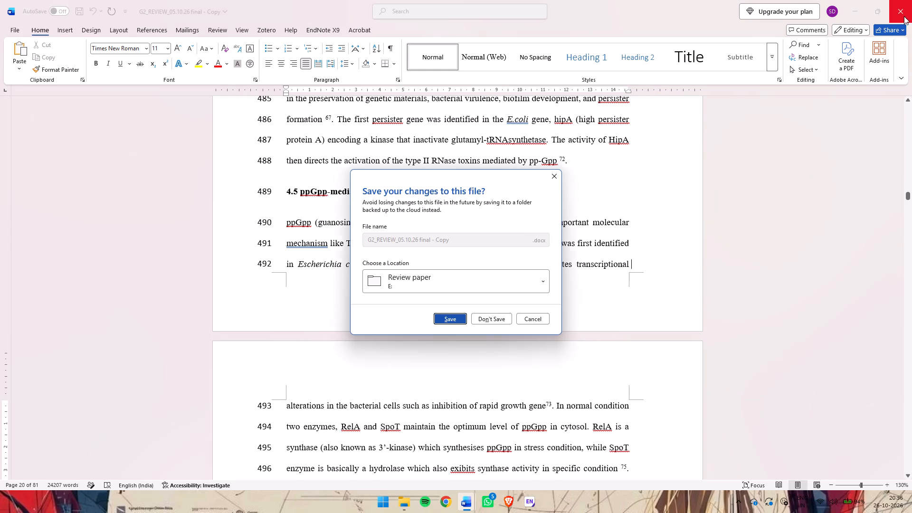
{"action": "left_click", "coordinate": [507, 315]}
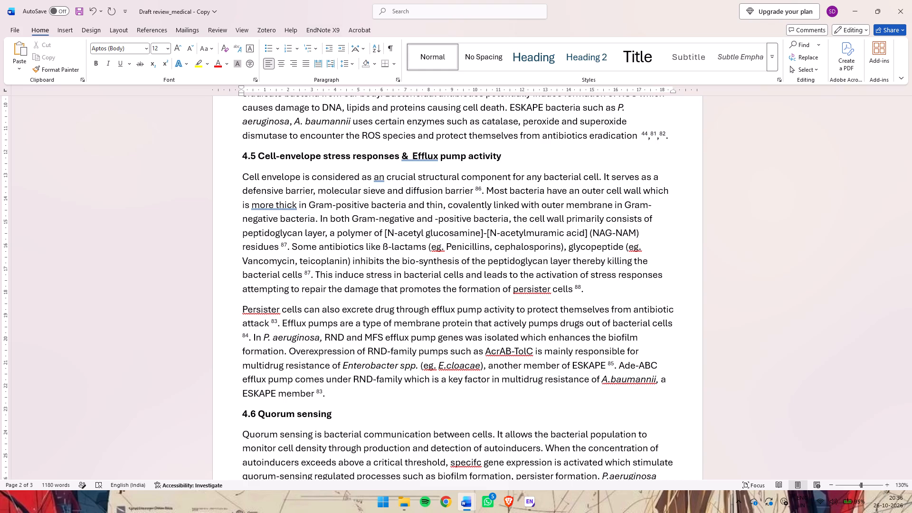
Look over section 4 of the medical review draft, from its opening heading through the end of the Quorum sensing section.
{"action": "scroll", "coordinate": [498, 345], "scroll_direction": "down", "scroll_amount": 1}
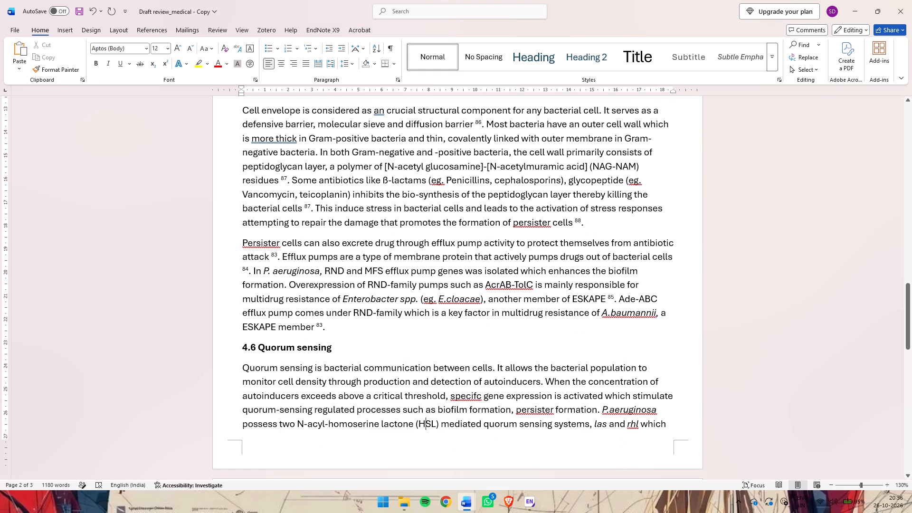
{"action": "scroll", "coordinate": [498, 345], "scroll_direction": "down", "scroll_amount": 3}
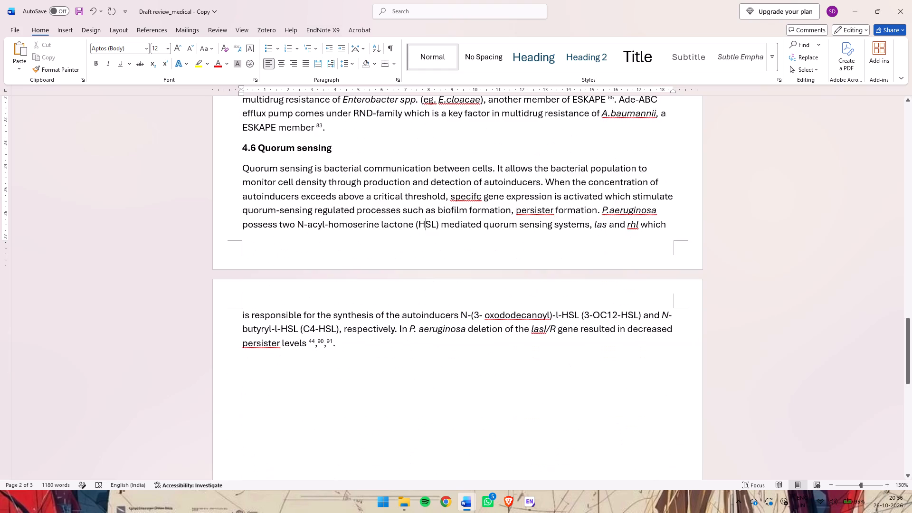
{"action": "scroll", "coordinate": [498, 345], "scroll_direction": "up", "scroll_amount": 4}
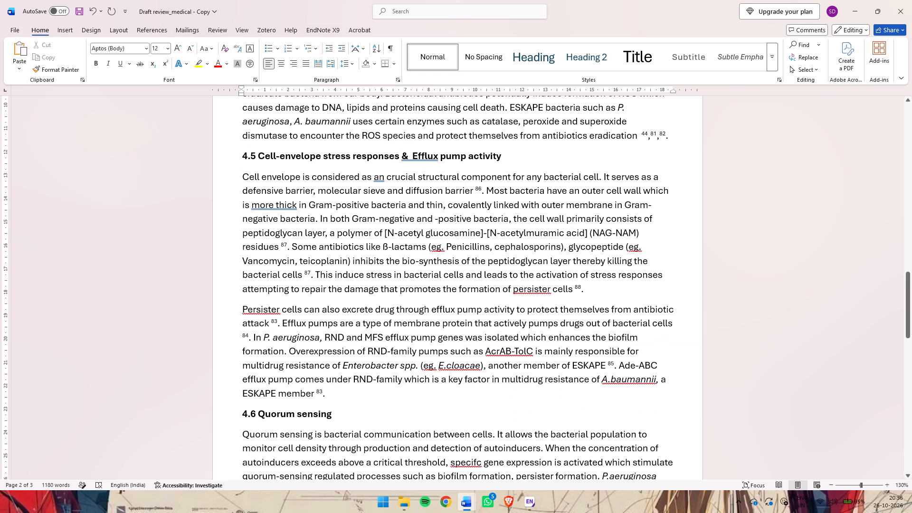
{"action": "scroll", "coordinate": [498, 345], "scroll_direction": "up", "scroll_amount": 2}
{"action": "scroll", "coordinate": [555, 286], "scroll_direction": "up", "scroll_amount": 13}
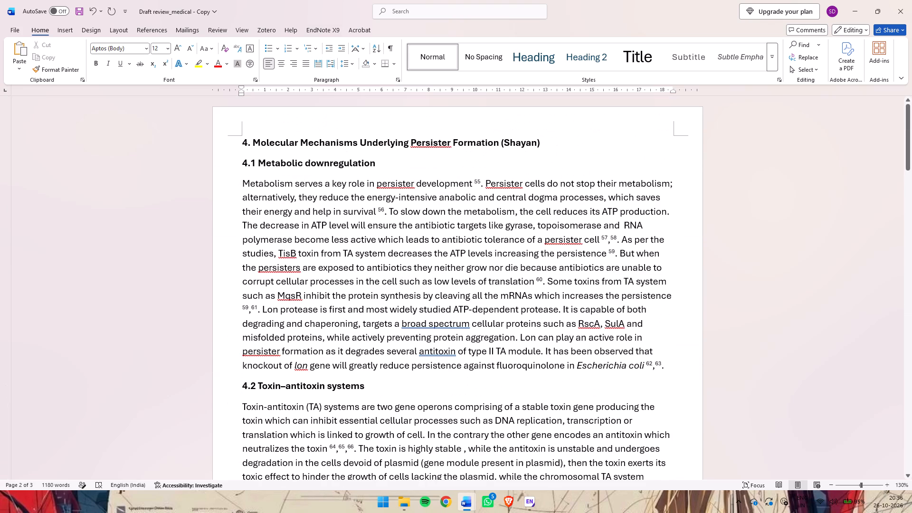
{"action": "scroll", "coordinate": [555, 278], "scroll_direction": "up", "scroll_amount": 1}
Save the medical review draft copy.
{"action": "key", "text": "ctrl+s"}
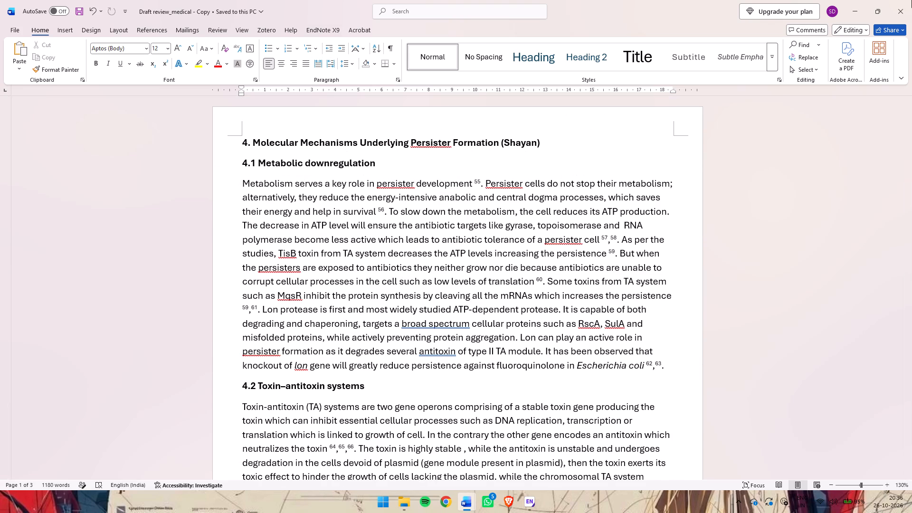
Close the medical review draft copy and exit the word processor without keeping the last copied item.
{"action": "left_click", "coordinate": [911, 0]}
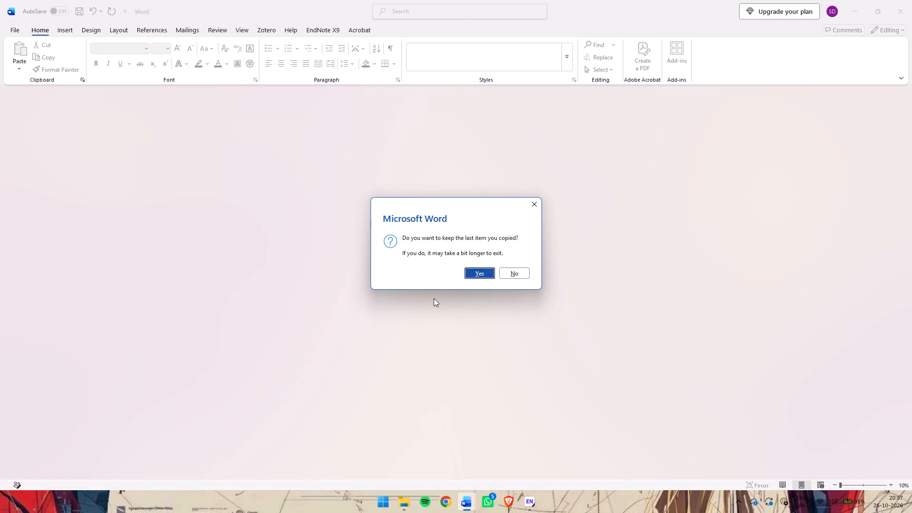
{"action": "left_click", "coordinate": [505, 270]}
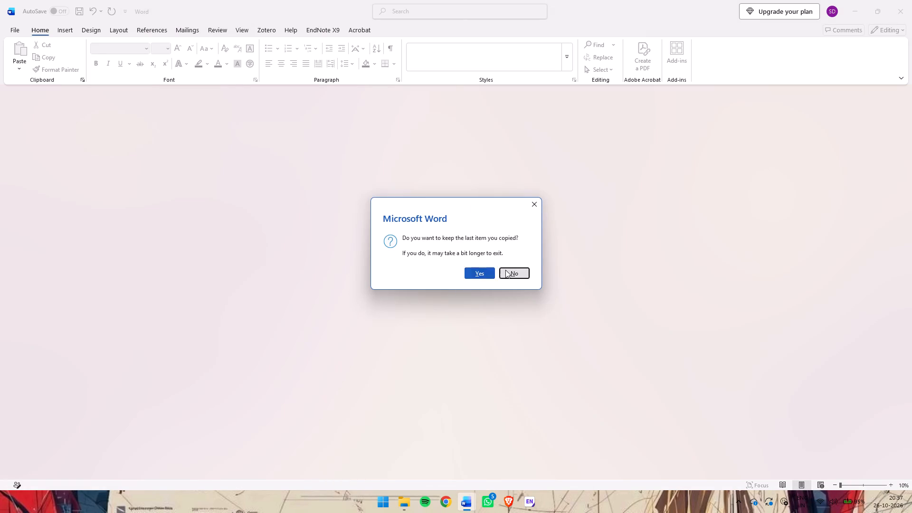
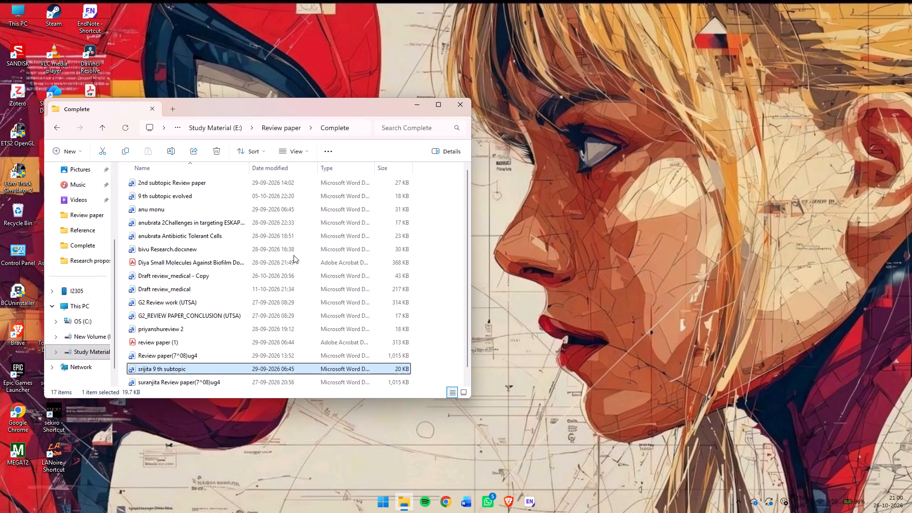
Go back from the Complete folder to its parent Review paper folder.
{"action": "left_click", "coordinate": [279, 299]}
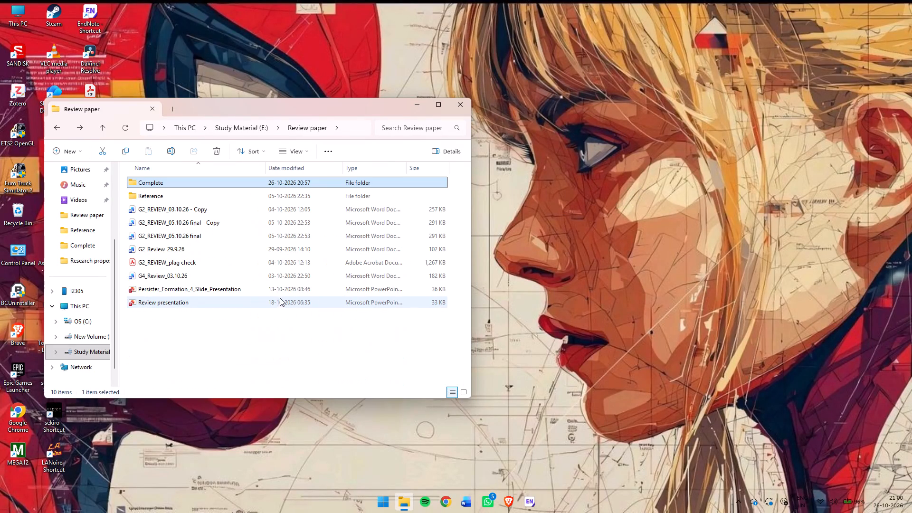